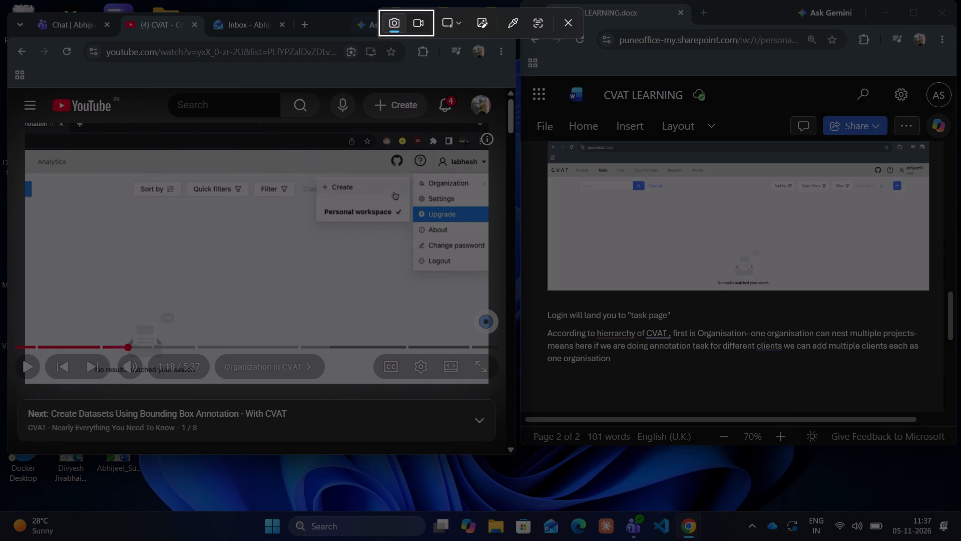
Snip the video frame area showing CVAT's Organization submenu with Create, and paste it below the organisation hierarchy paragraph in the CVAT LEARNING document.
drag(136, 149, 471, 226)
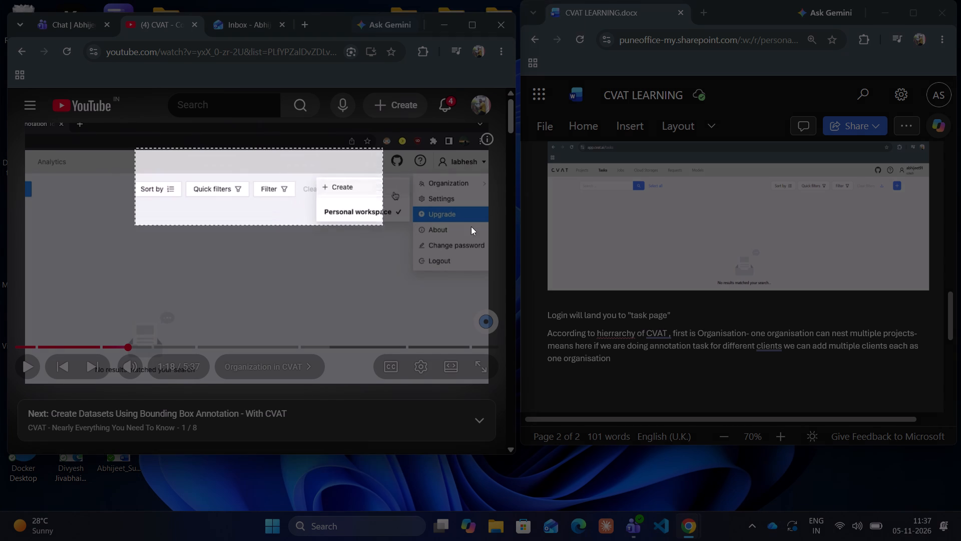
drag(471, 226, 496, 294)
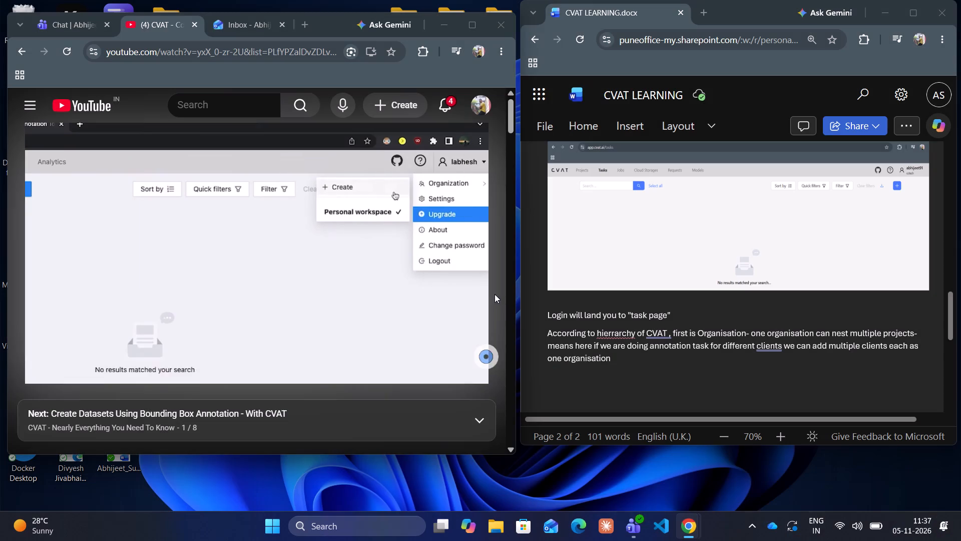
scroll(894, 228, up, 2)
scroll(873, 295, down, 3)
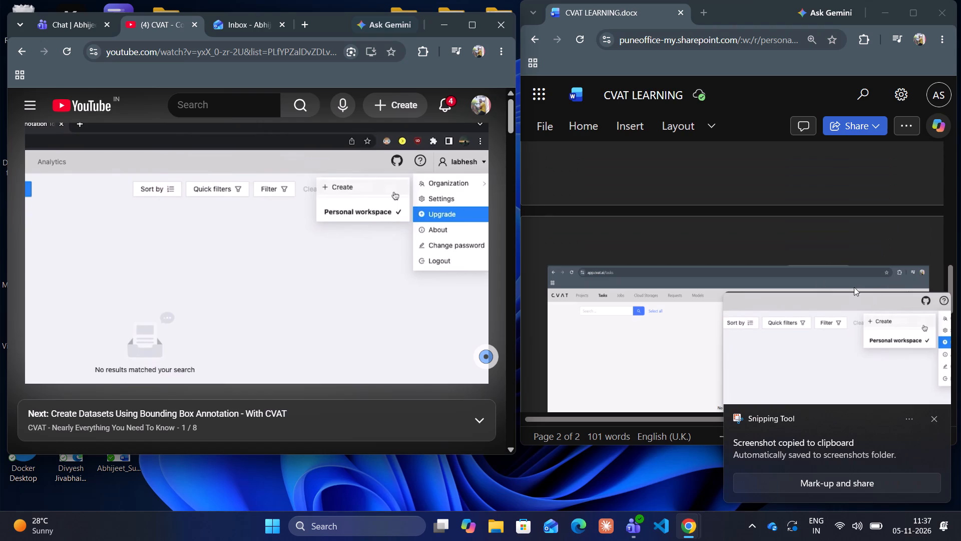
scroll(705, 335, down, 3)
click(613, 305)
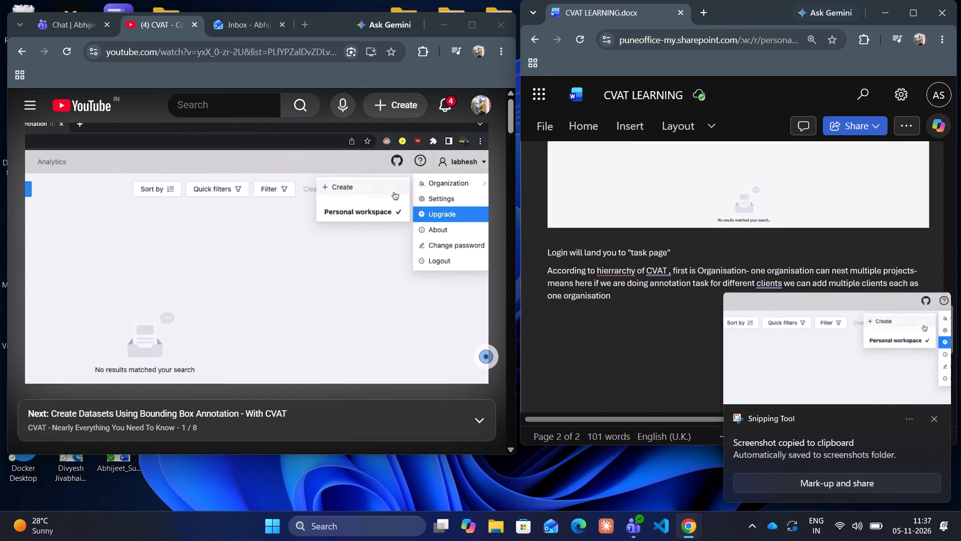
key(Return)
key(ctrl+v)
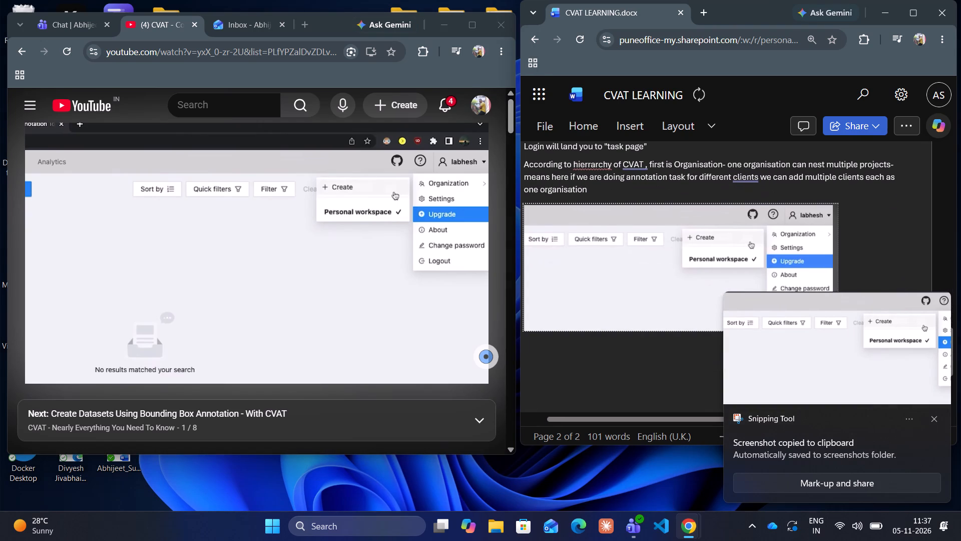
Add the caption "Create organisation" below the pasted screenshot.
key(Right)
text(cfeate)
key(space)
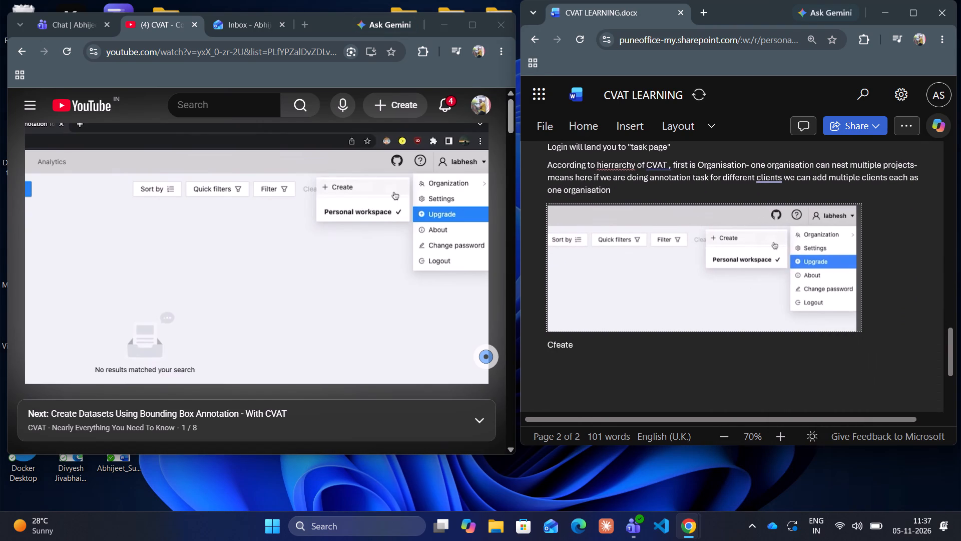
key(BackSpace)
key(BackSpace)
key(BackSpace)
key(BackSpace)
key(BackSpace)
key(BackSpace)
text(reate)
key(space)
text(orga)
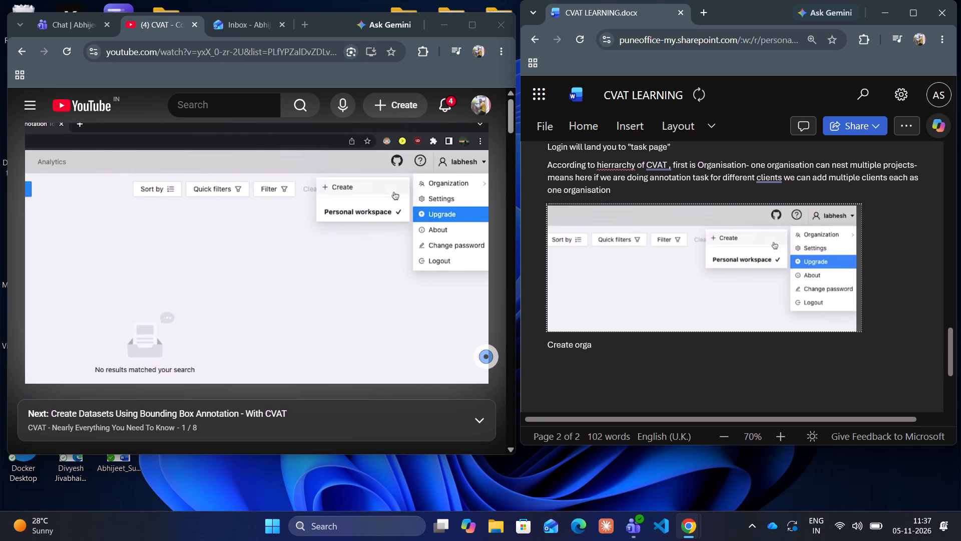
text(nisation)
key(space)
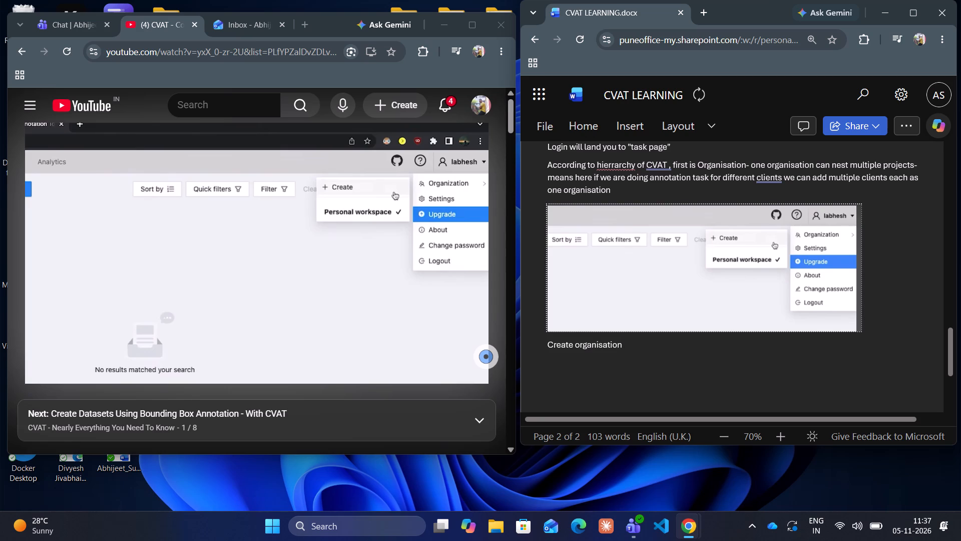
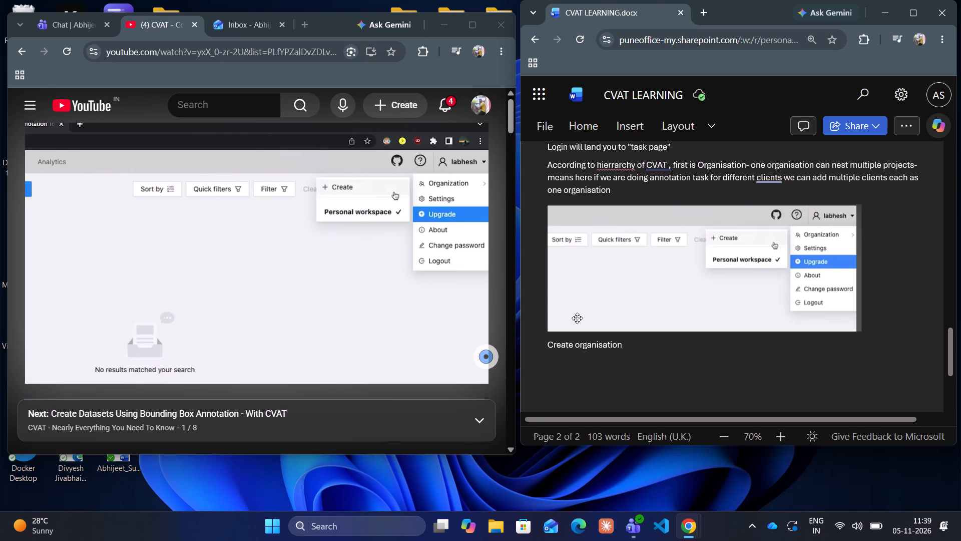
Play the tutorial to the Create a new organization form, snip its heading and Short name field, and paste the snip below the "Create organisation" caption.
click(460, 249)
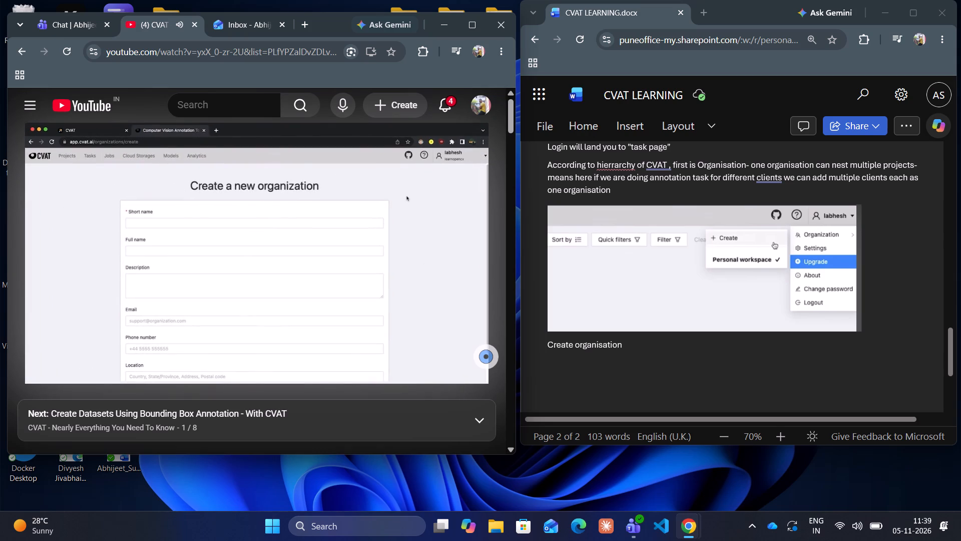
click(299, 269)
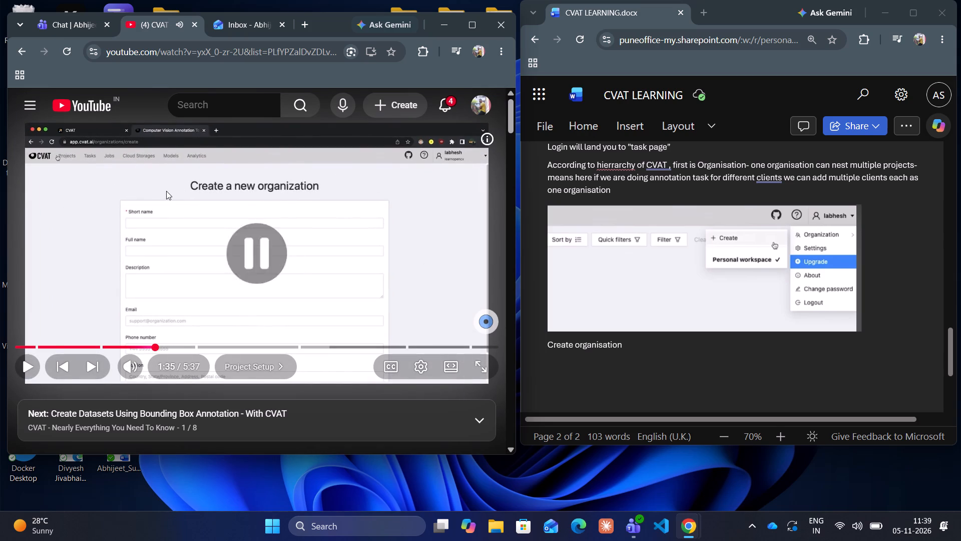
key(Print)
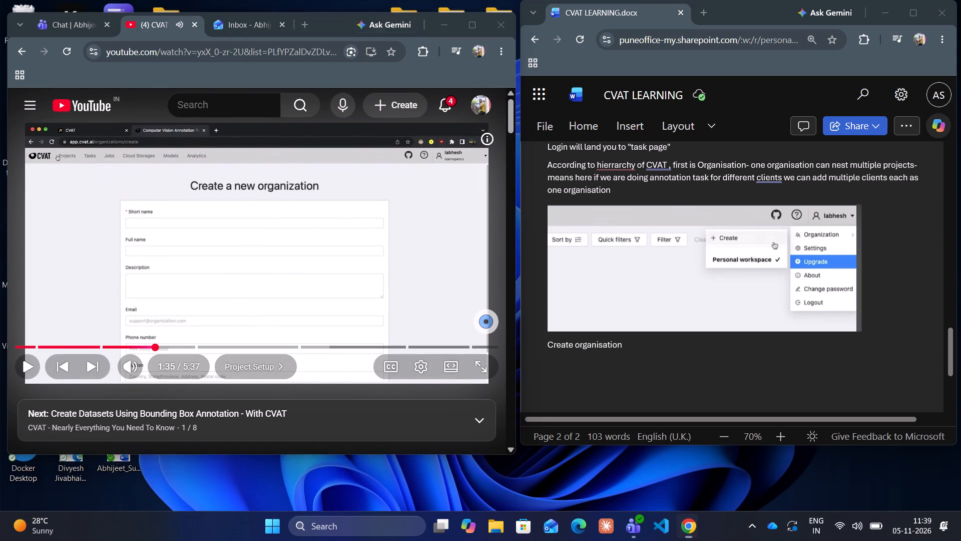
drag(90, 164, 419, 229)
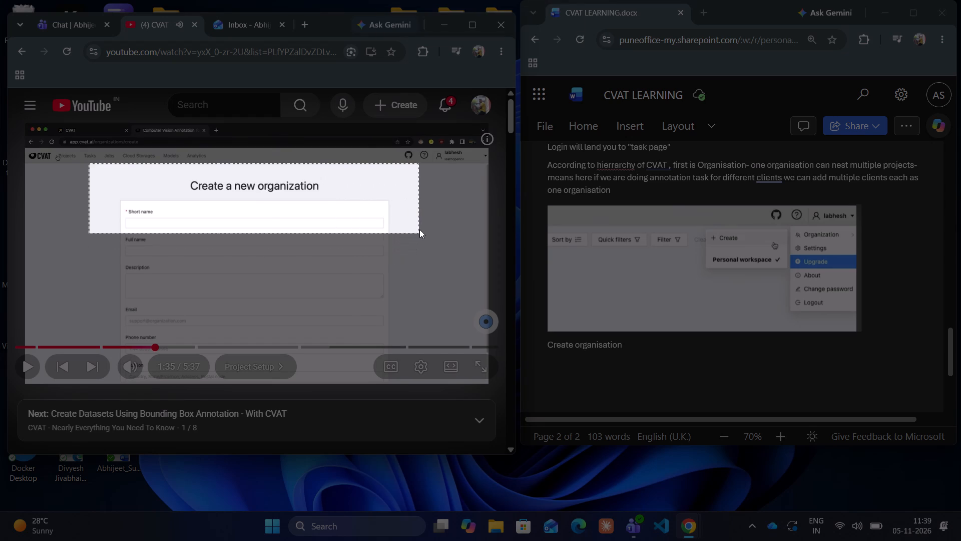
drag(419, 229, 416, 231)
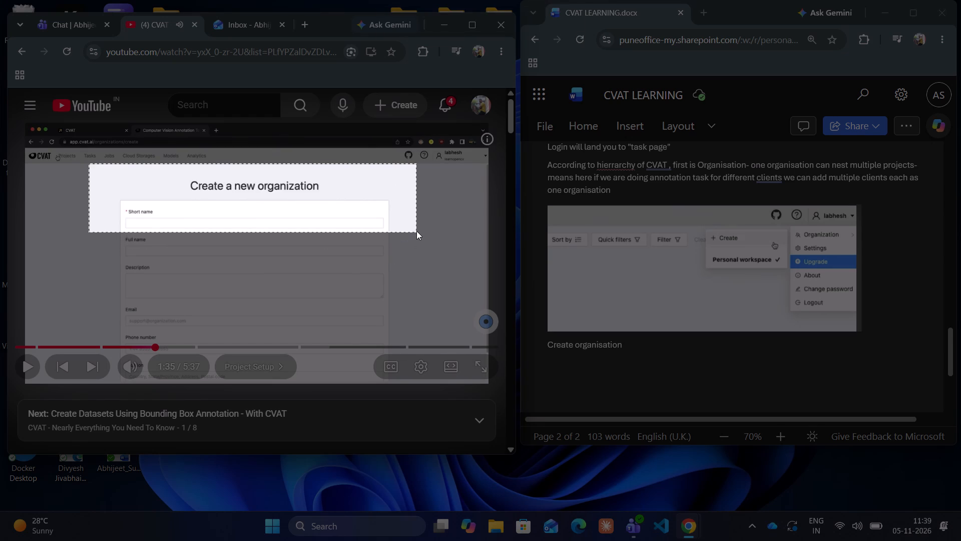
click(627, 350)
key(Return)
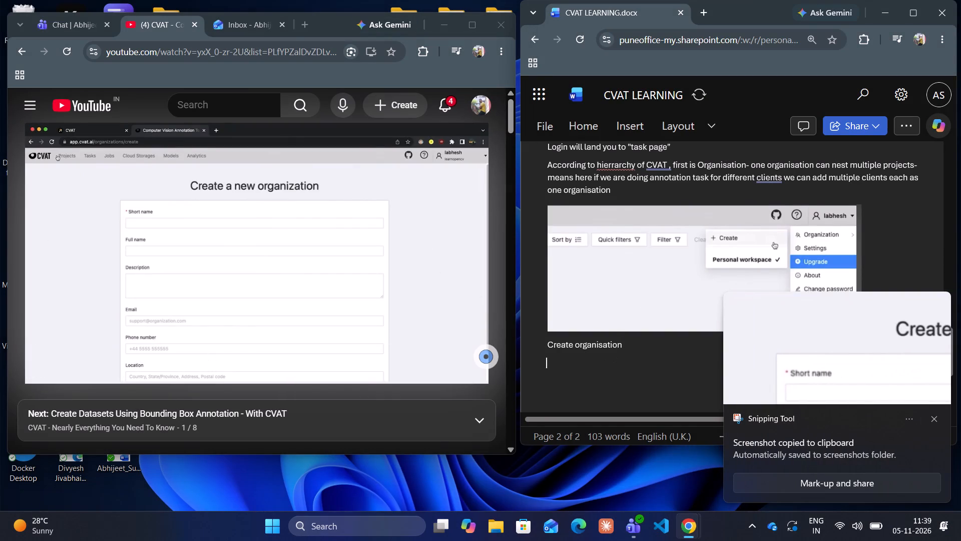
key(ctrl+v)
Write "As a short name you can define the name of client" after the pasted form screenshot and start a new line.
text(as)
key(space)
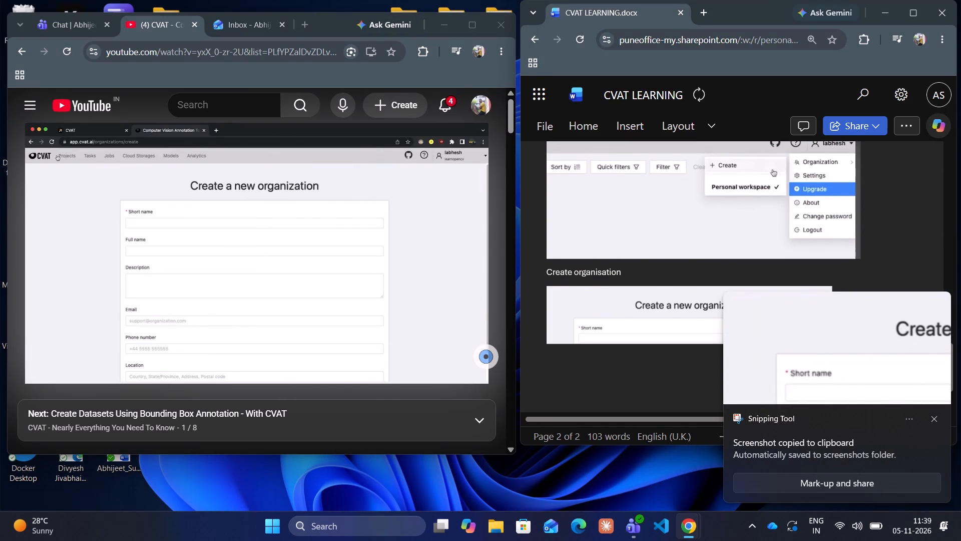
key(Right)
key(Return)
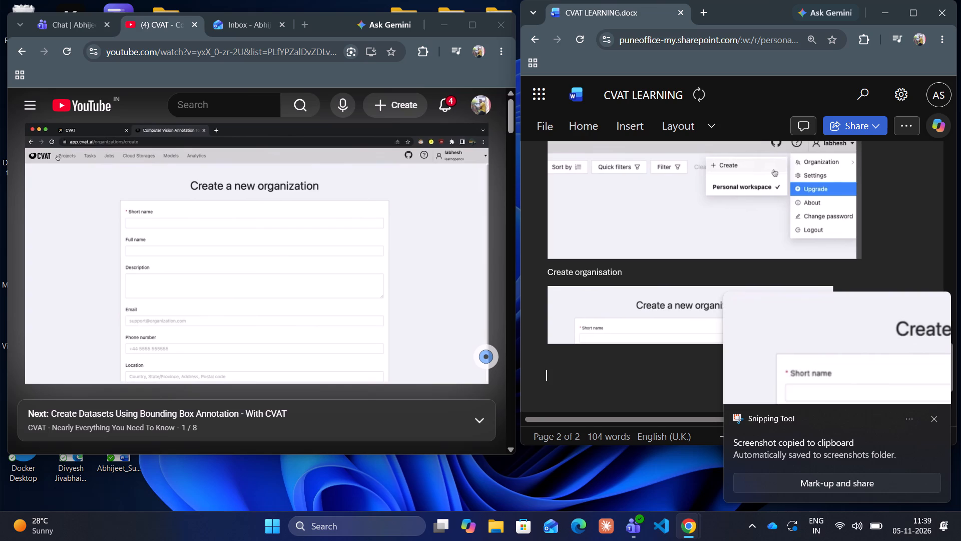
key(BackSpace)
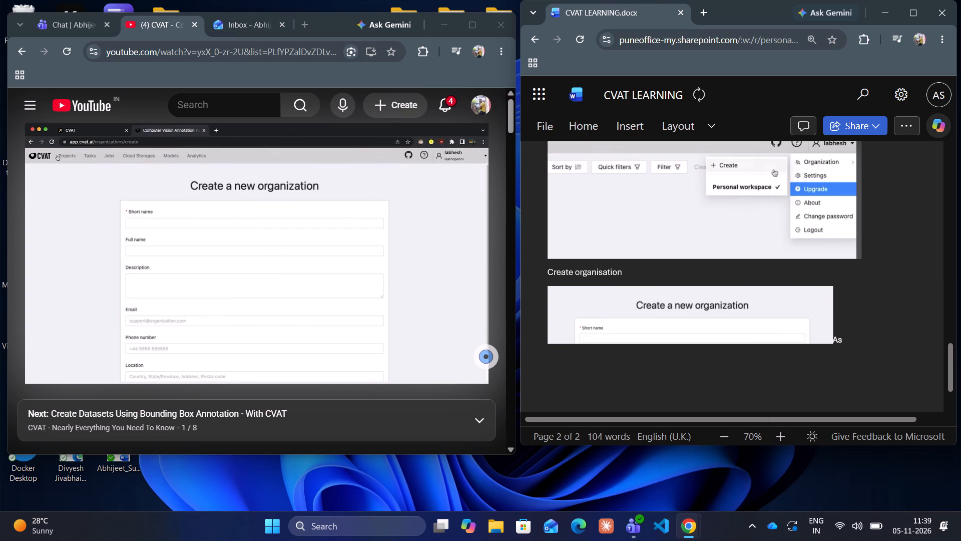
key(BackSpace)
text(a short name you can de)
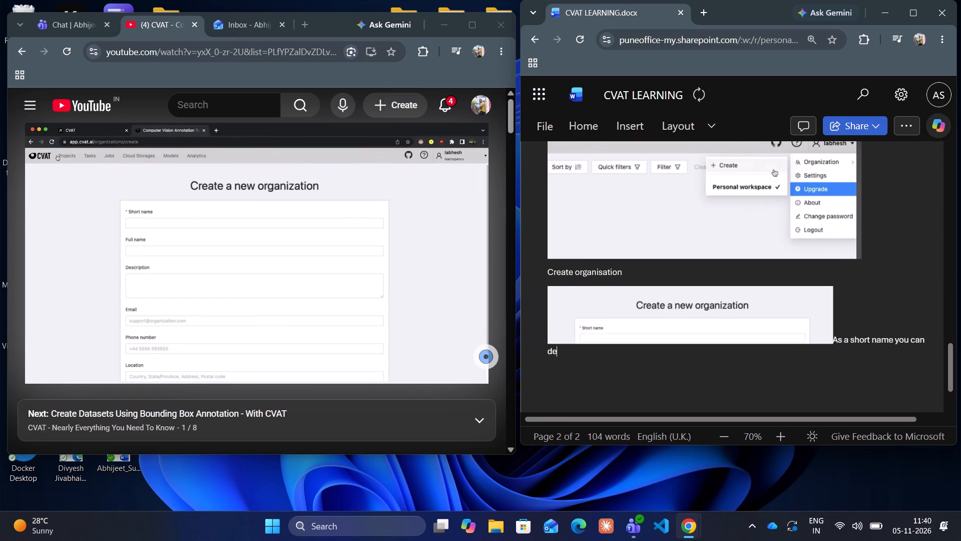
text(fine the name of client)
key(Return)
Play the tutorial on to the Create a new project form and pause it there.
click(273, 271)
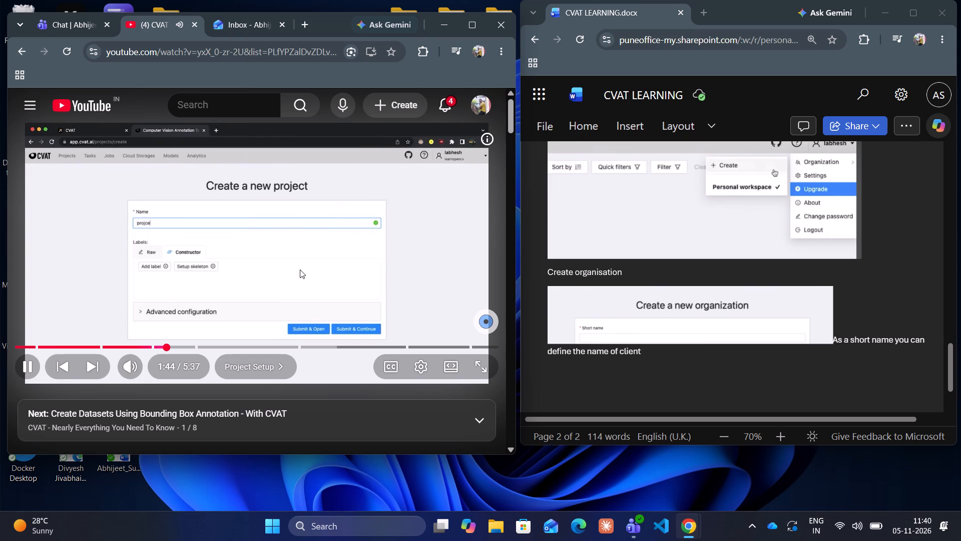
click(300, 269)
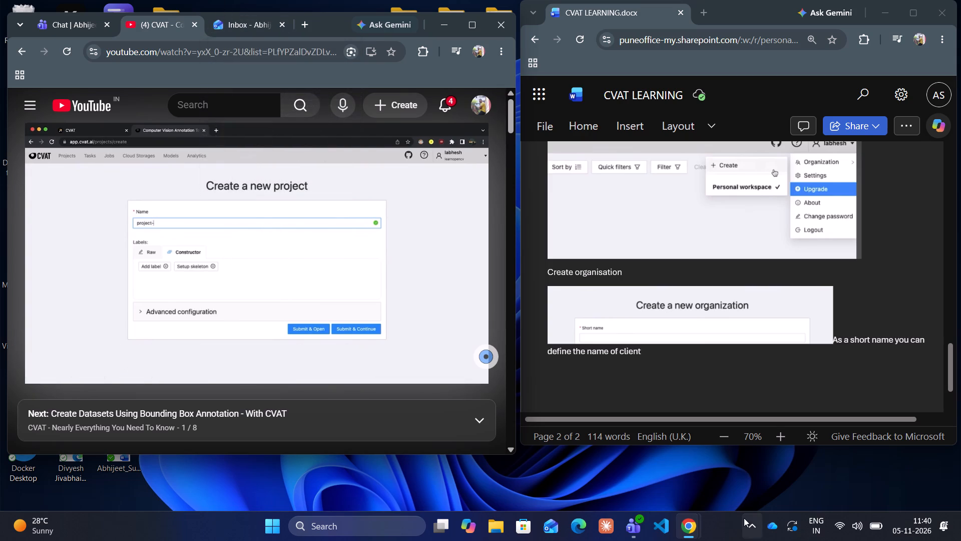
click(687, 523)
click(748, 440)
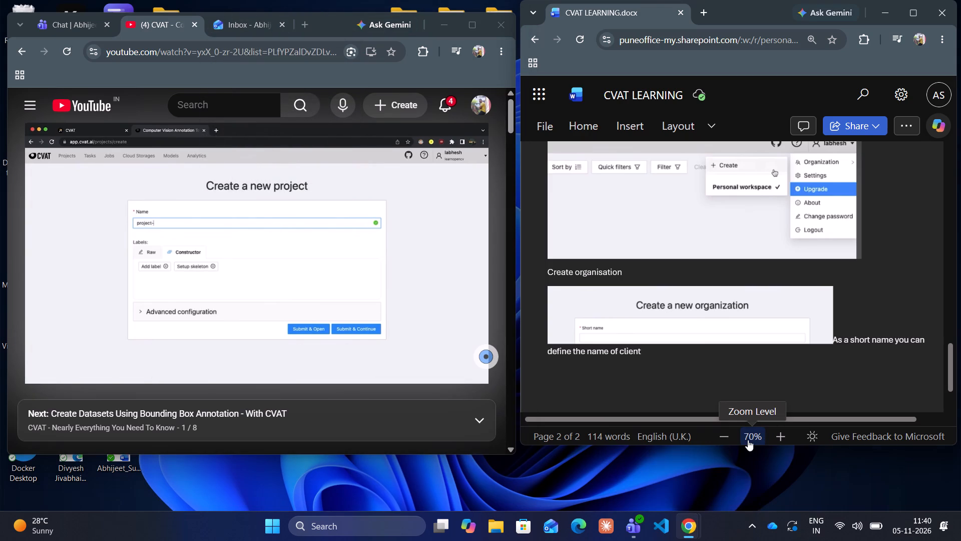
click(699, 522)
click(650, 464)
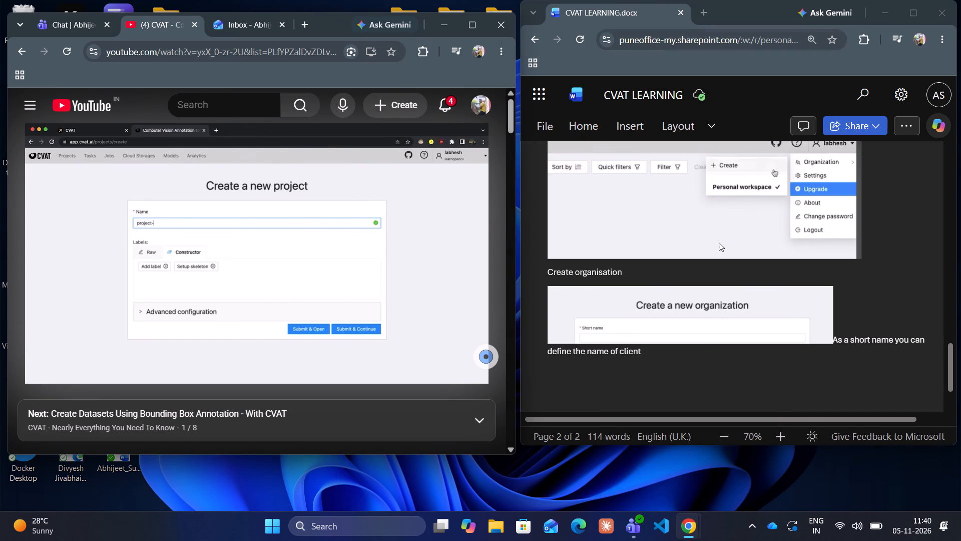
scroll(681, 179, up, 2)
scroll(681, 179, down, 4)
Search Google for "cvat annotation" in a new tab.
click(303, 22)
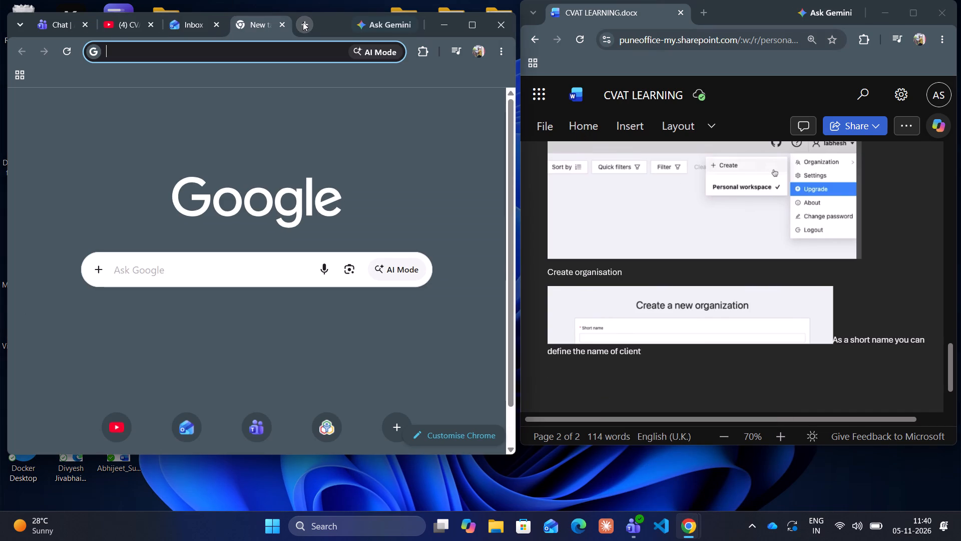
click(168, 276)
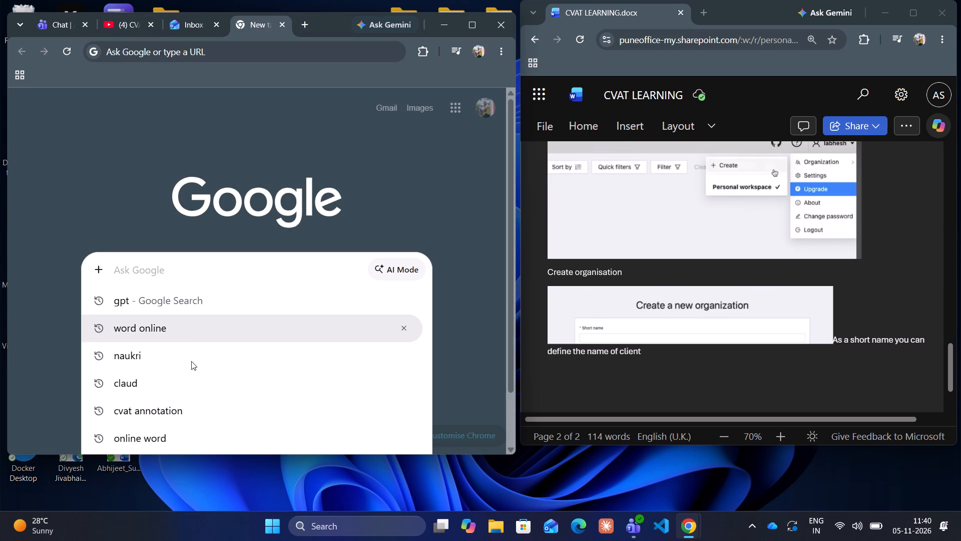
key(c)
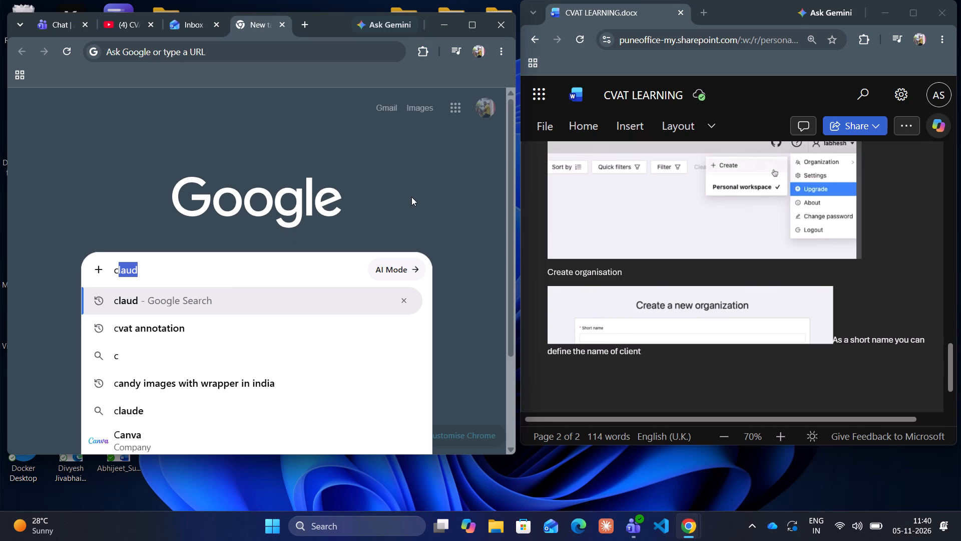
text(va)
key(t)
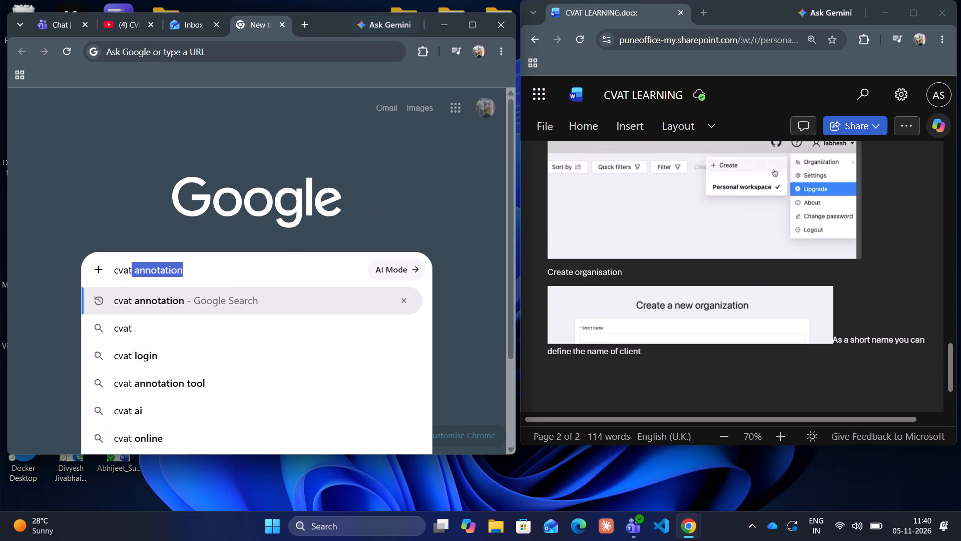
key(Return)
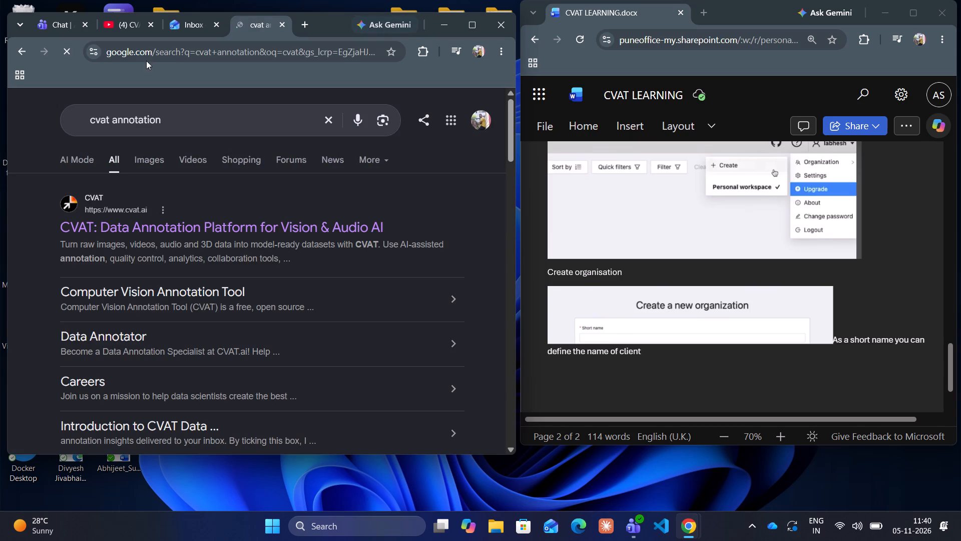
Review the tutorial in a maximised window, rewinding to the new organization form and pausing once the Projects page is shown.
click(121, 22)
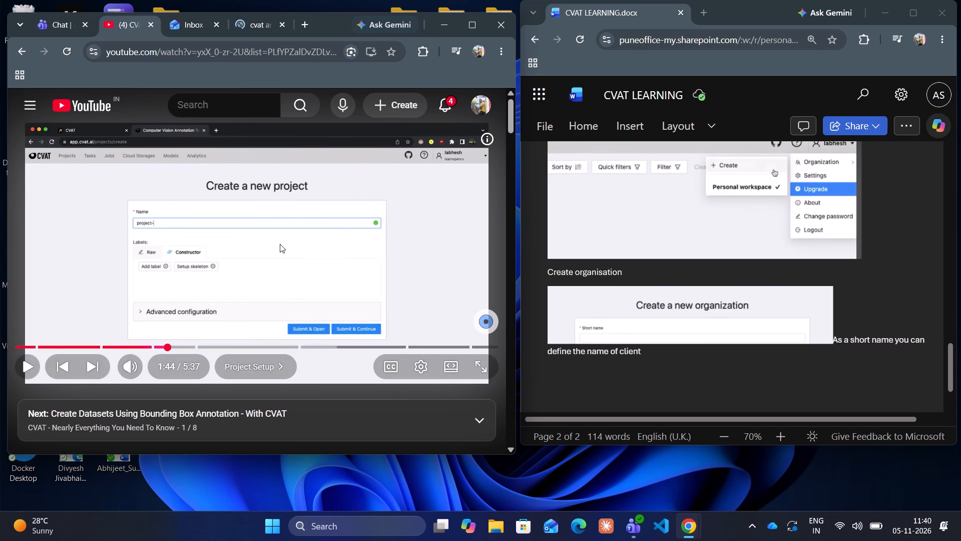
click(434, 226)
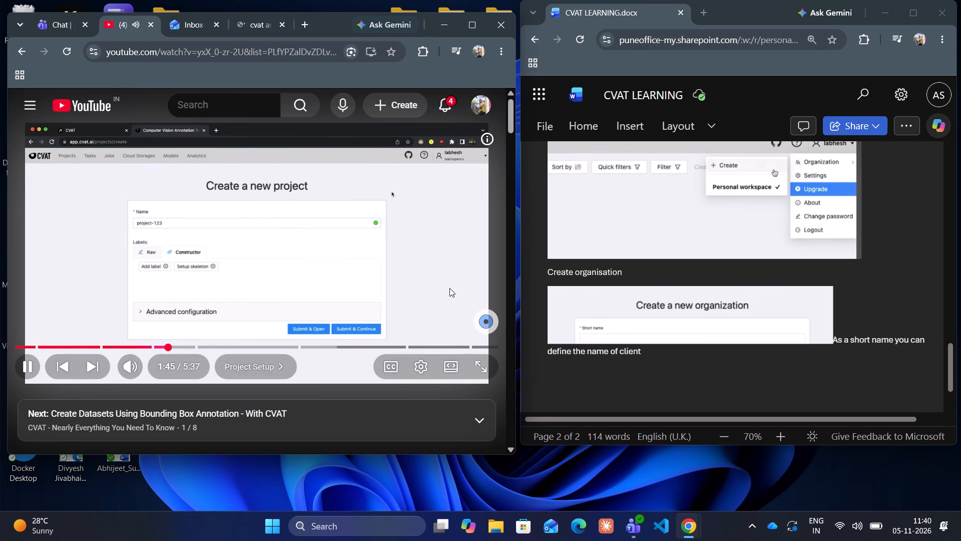
key(Left)
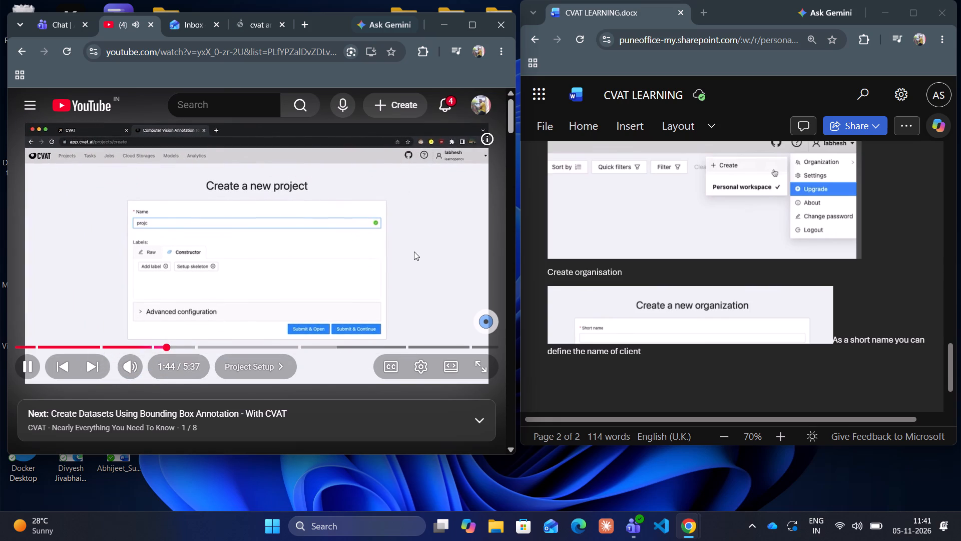
click(468, 29)
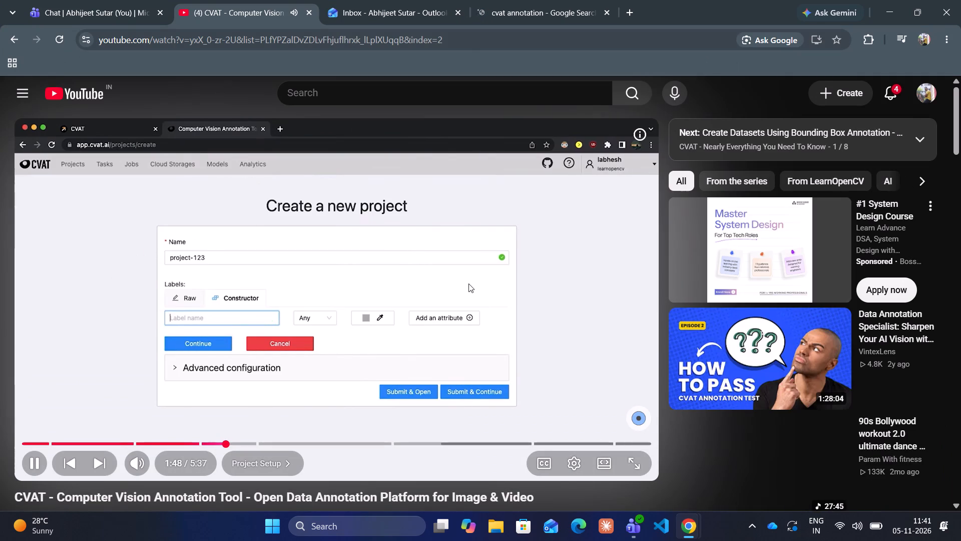
key(Left)
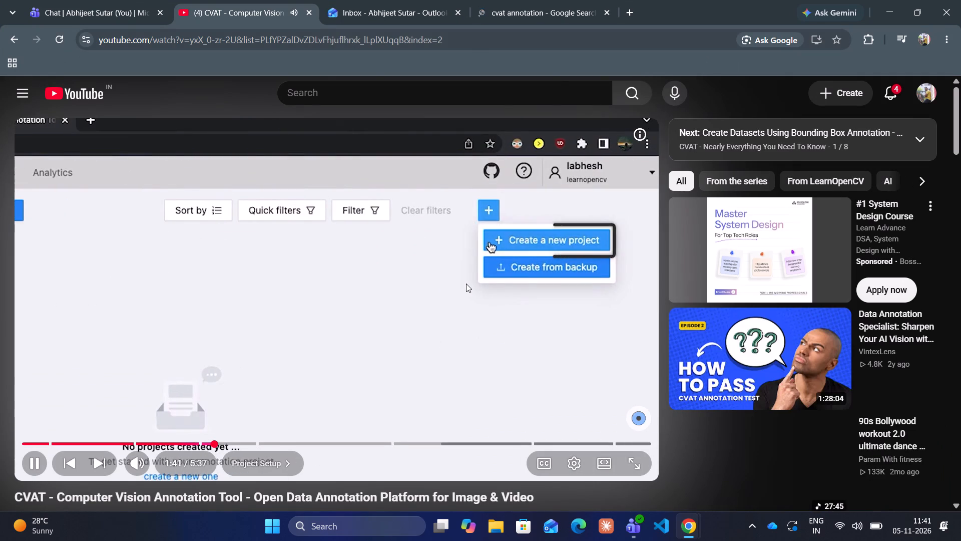
click(423, 311)
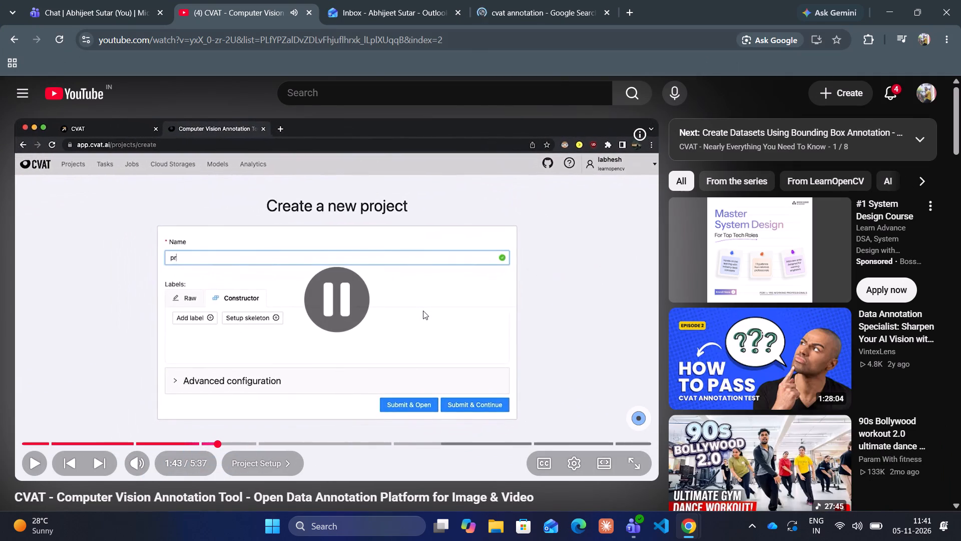
key(Left)
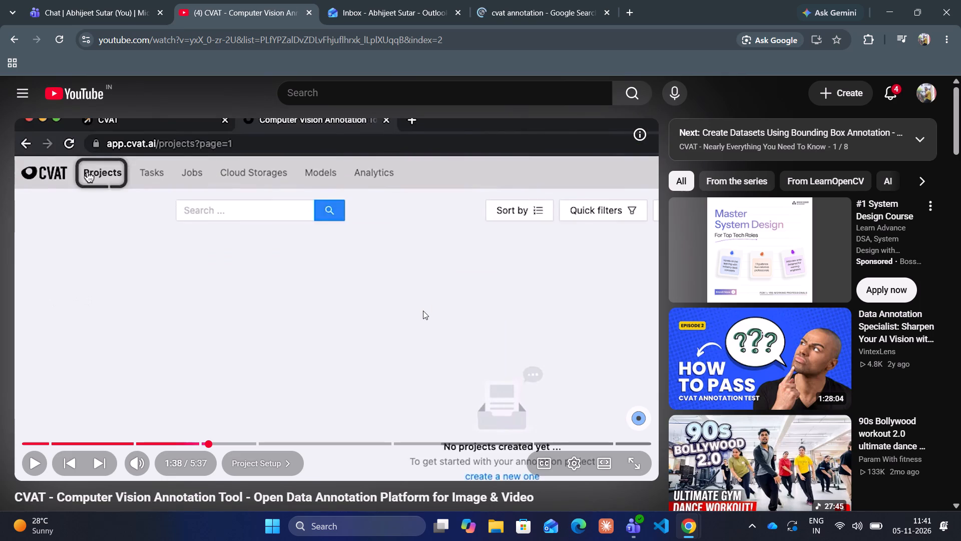
key(Left)
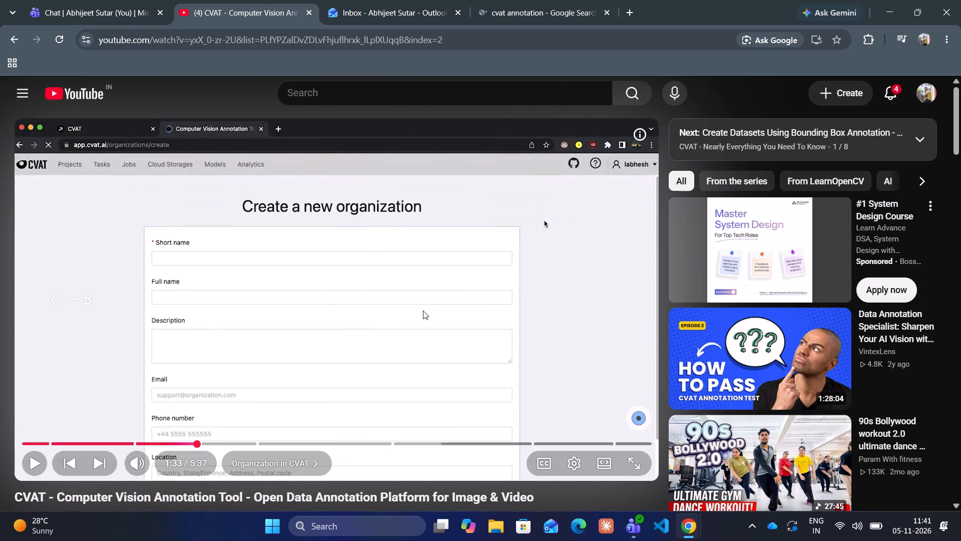
key(space)
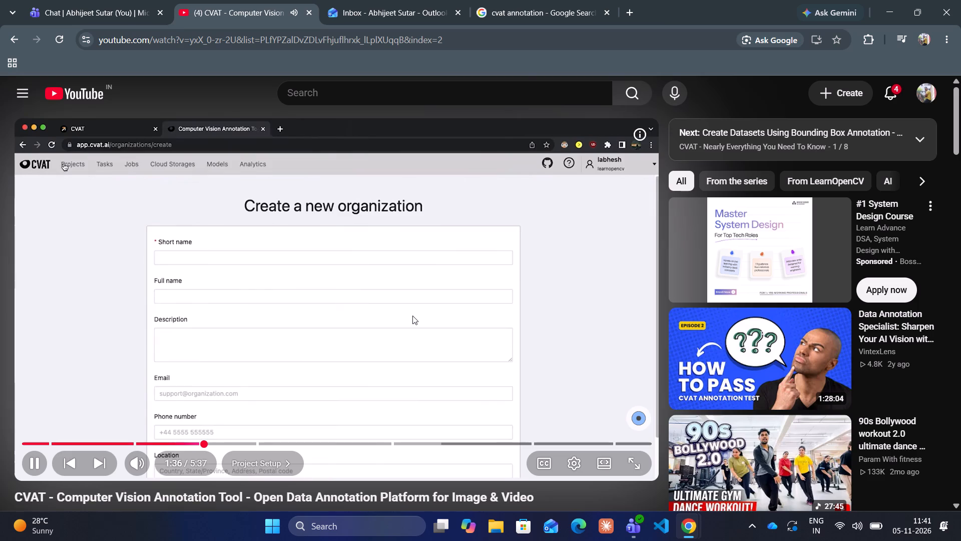
key(space)
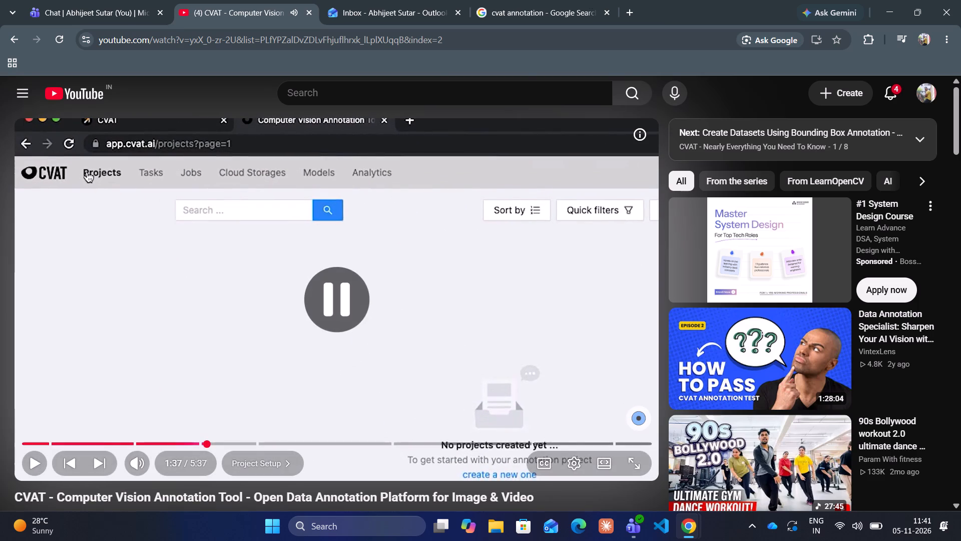
Open the CVAT website from the search results and launch CVAT Online, closing the inbox and CVAT home page tabs.
click(497, 8)
click(346, 214)
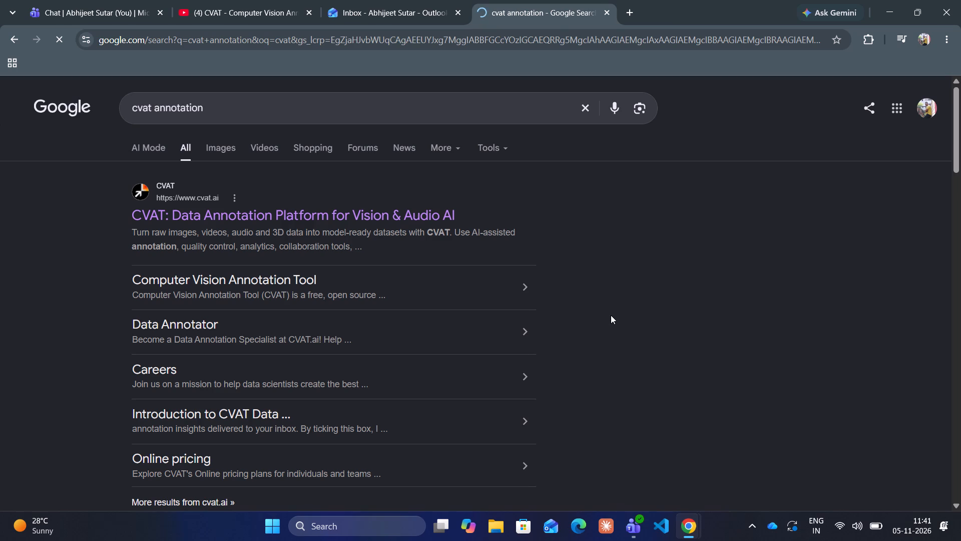
click(458, 11)
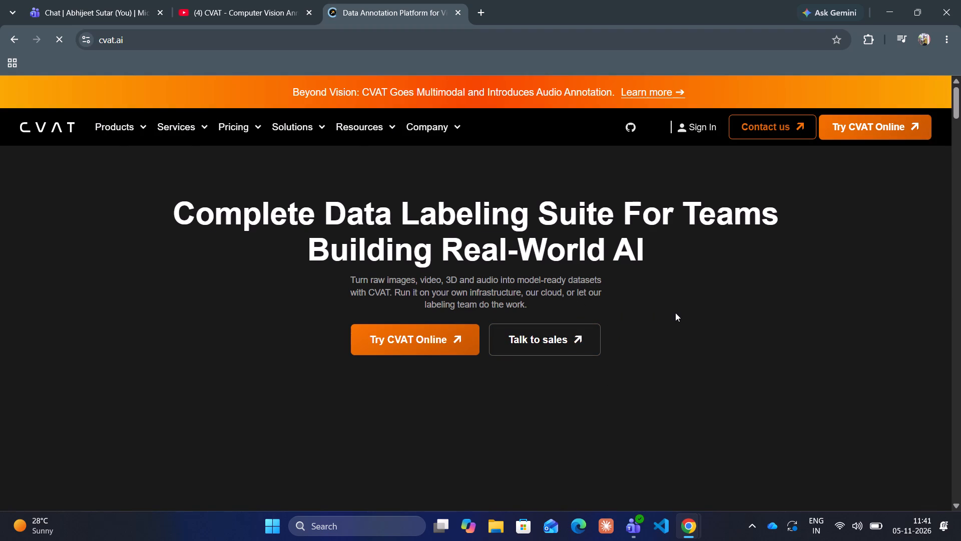
click(864, 125)
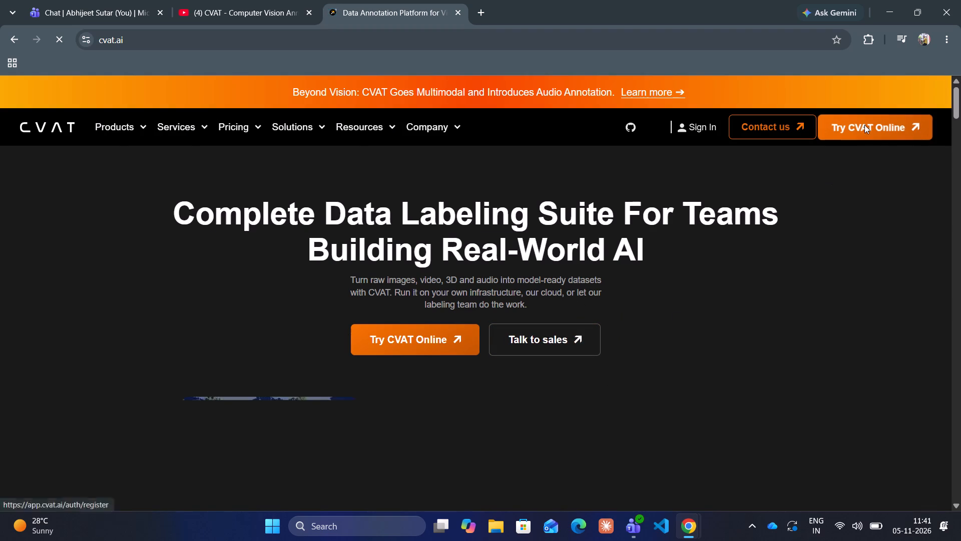
click(458, 10)
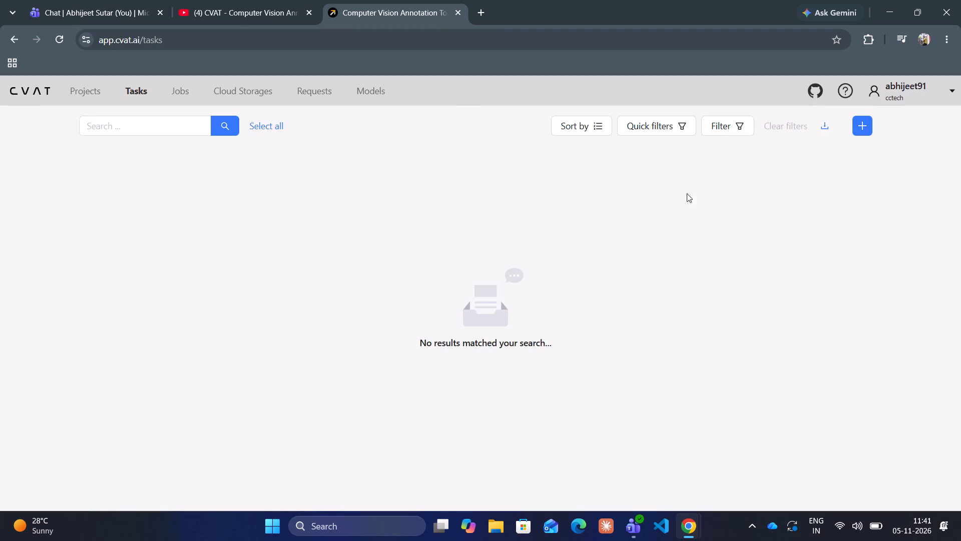
Check which organisation is active in the CVAT account's organisation list.
click(907, 88)
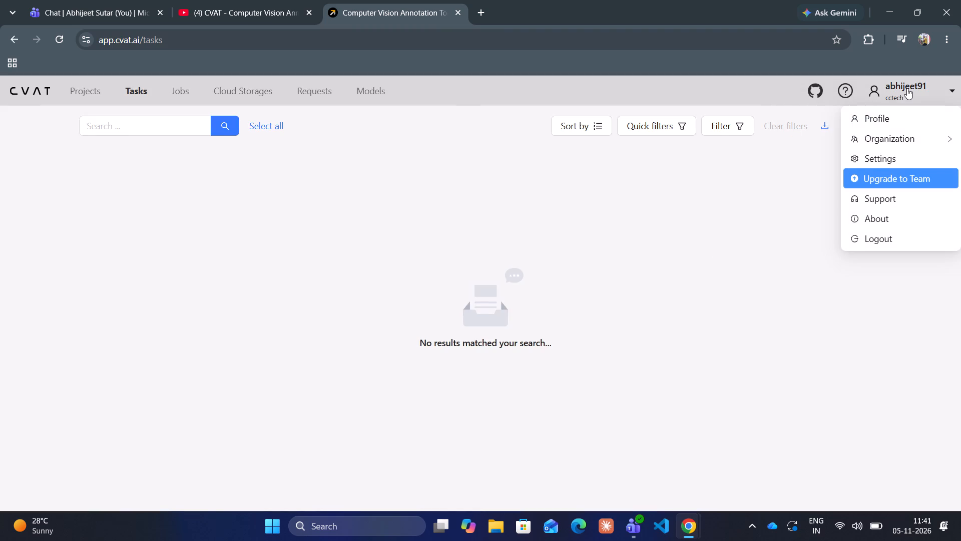
click(893, 141)
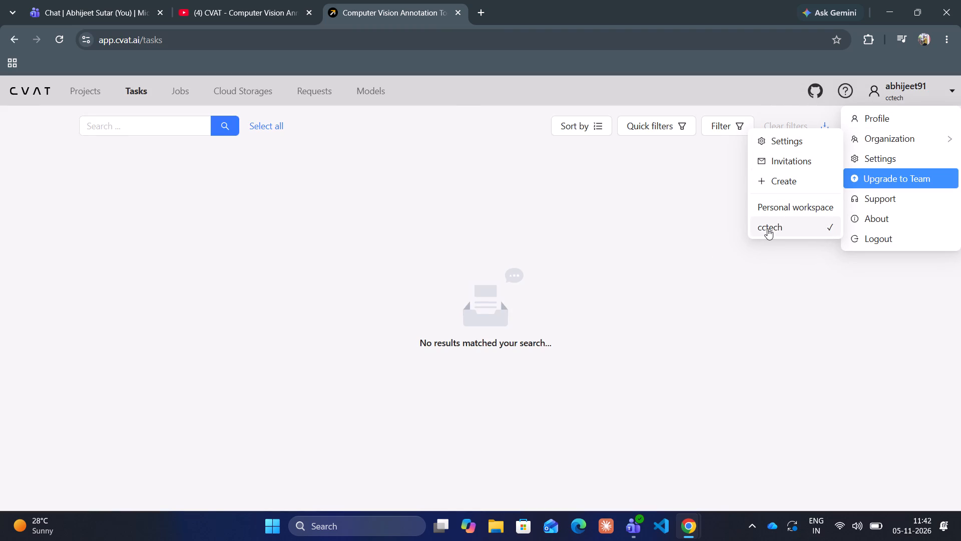
click(556, 169)
Open the CVAT Projects page and capture a full-width screenshot of its navigation bar and search and filter row.
click(73, 88)
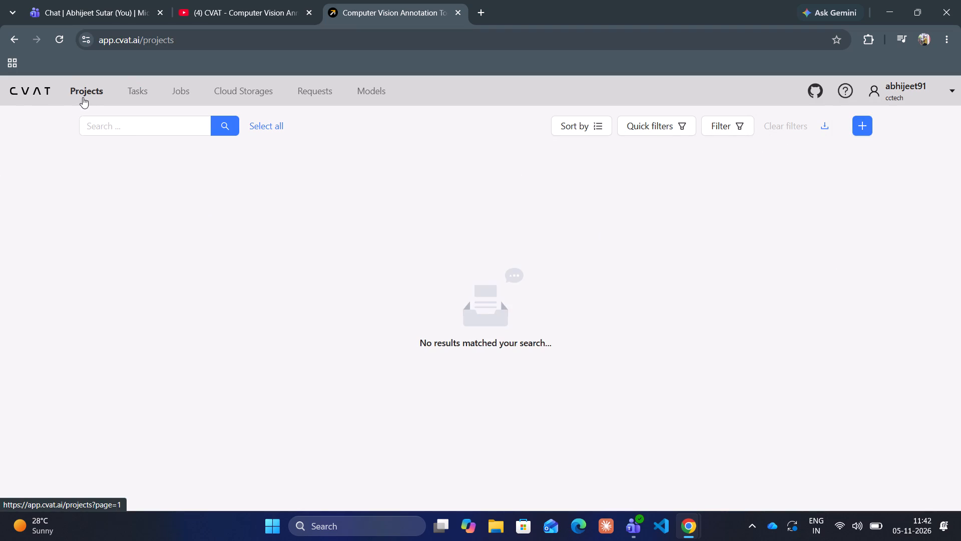
key(Print)
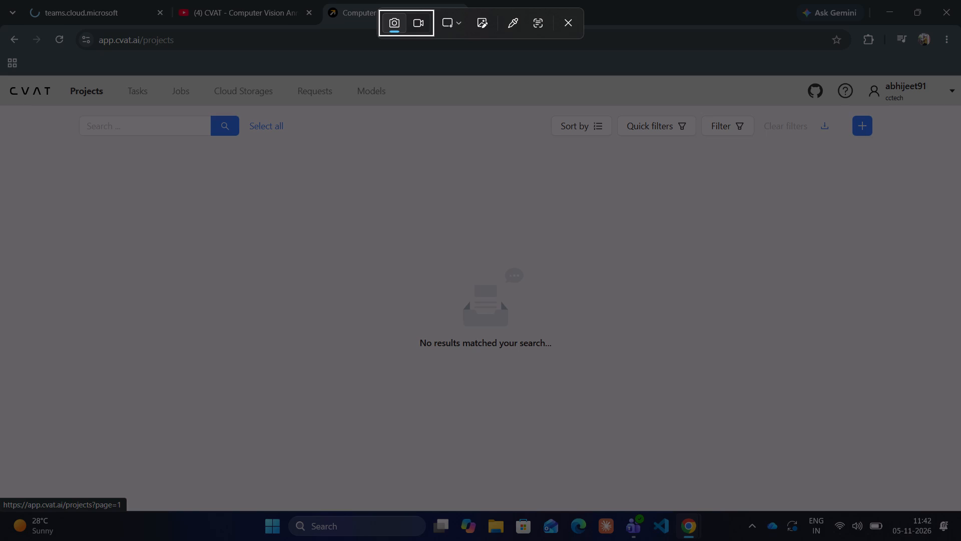
drag(0, 70, 930, 196)
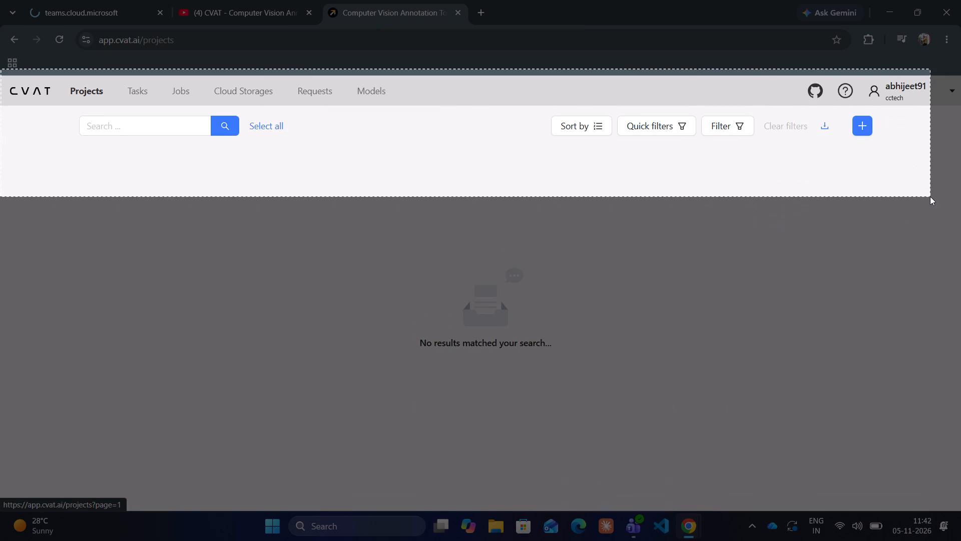
drag(930, 196, 934, 171)
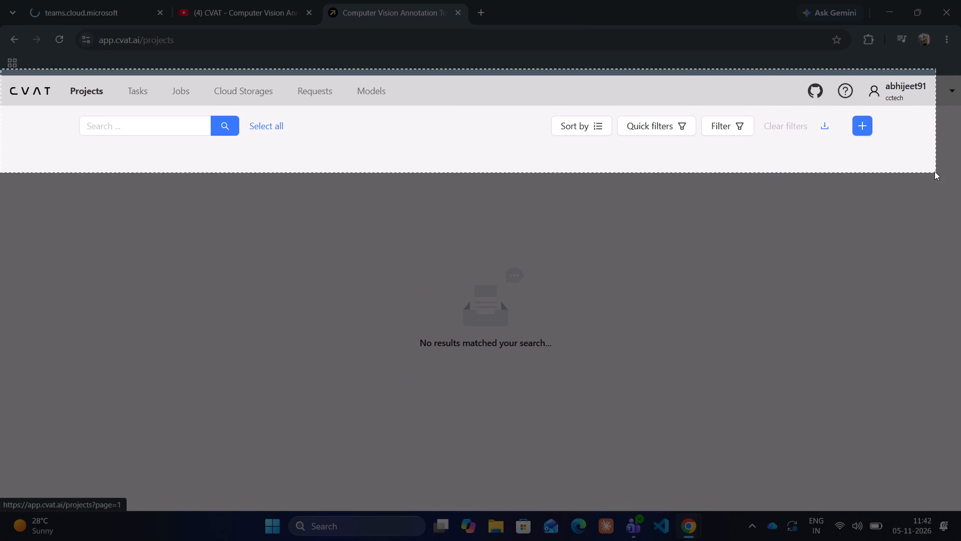
drag(934, 171, 956, 170)
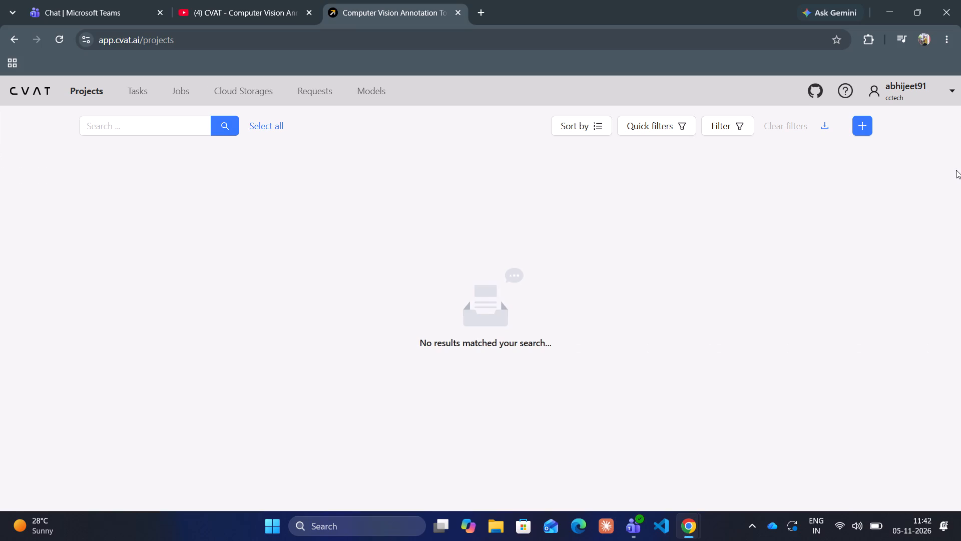
Switch to the CVAT LEARNING Word document and paste the Projects page screenshot below the note about the client name.
click(265, 0)
click(686, 526)
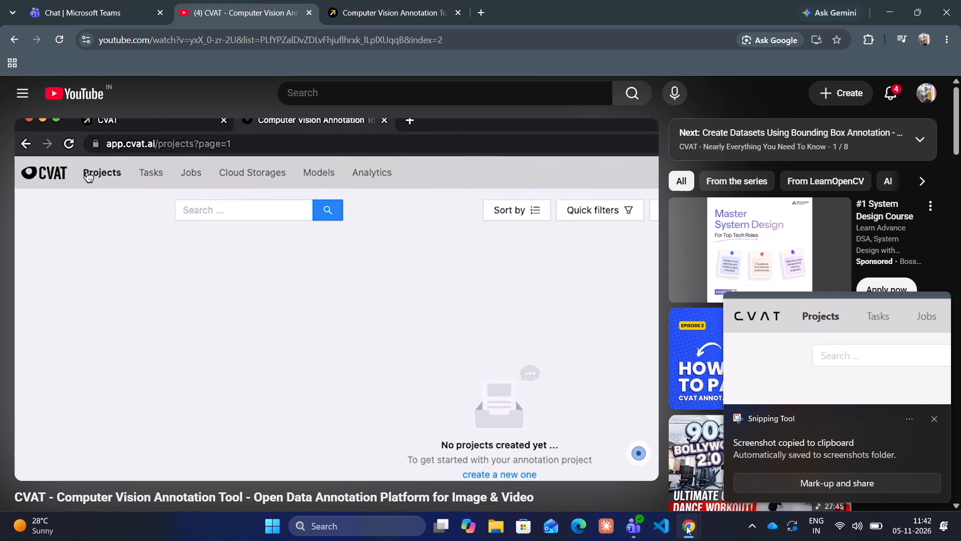
click(733, 460)
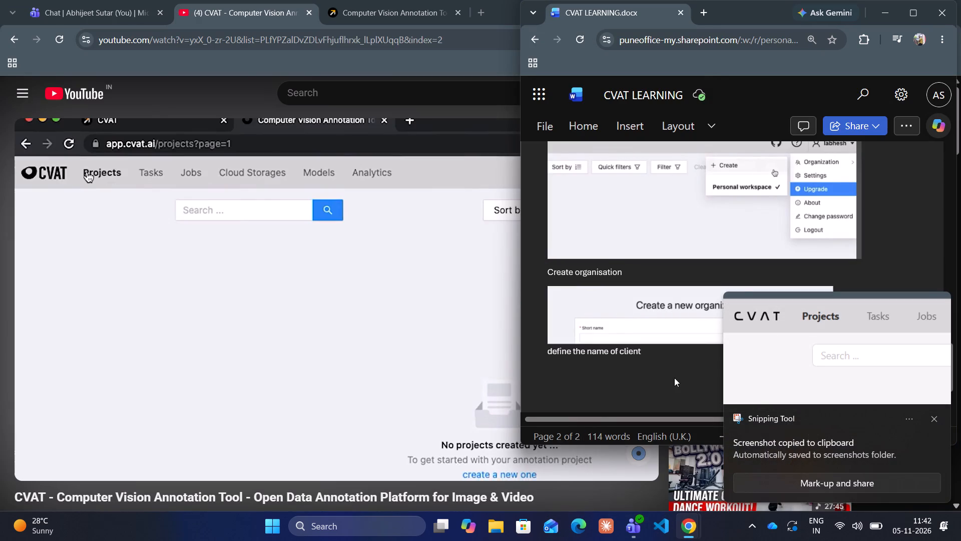
click(674, 378)
scroll(670, 366, down, 3)
key(ctrl+v)
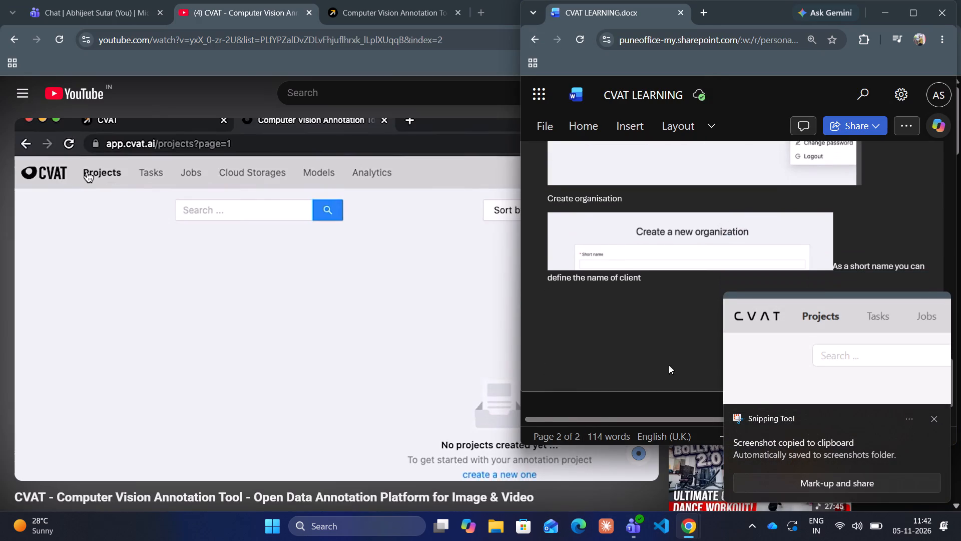
key(i)
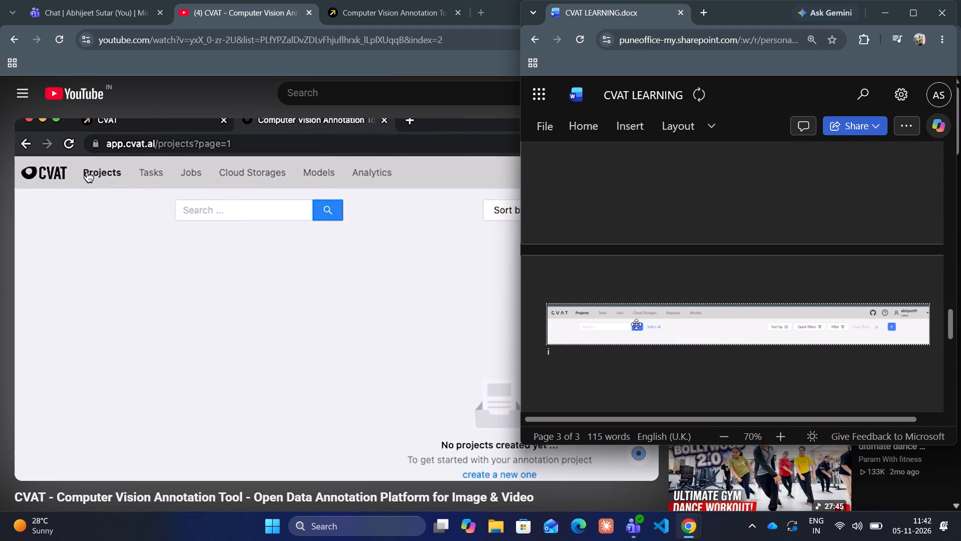
key(BackSpace)
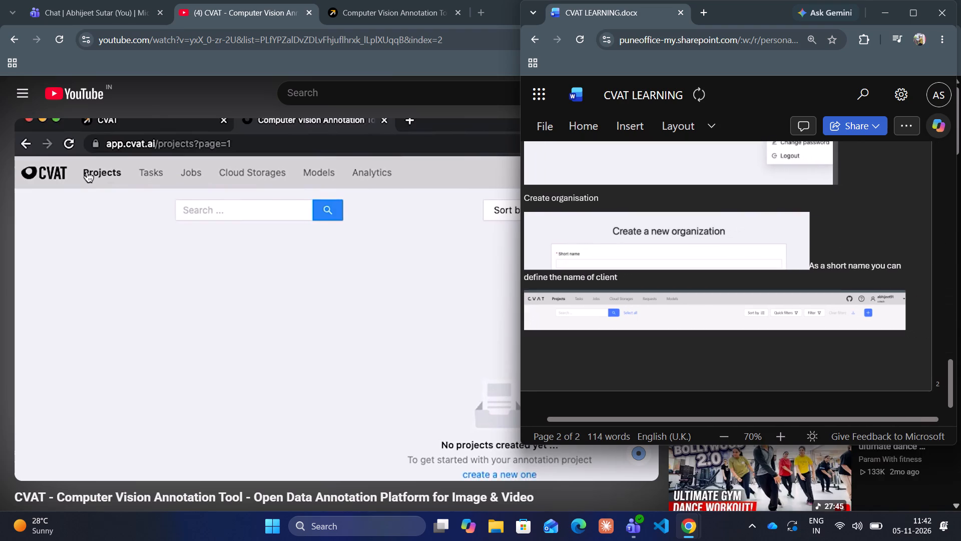
Below the pasted screenshot, write the note "I have created organisation with name ""cctech""".
click(682, 345)
click(676, 316)
key(Right)
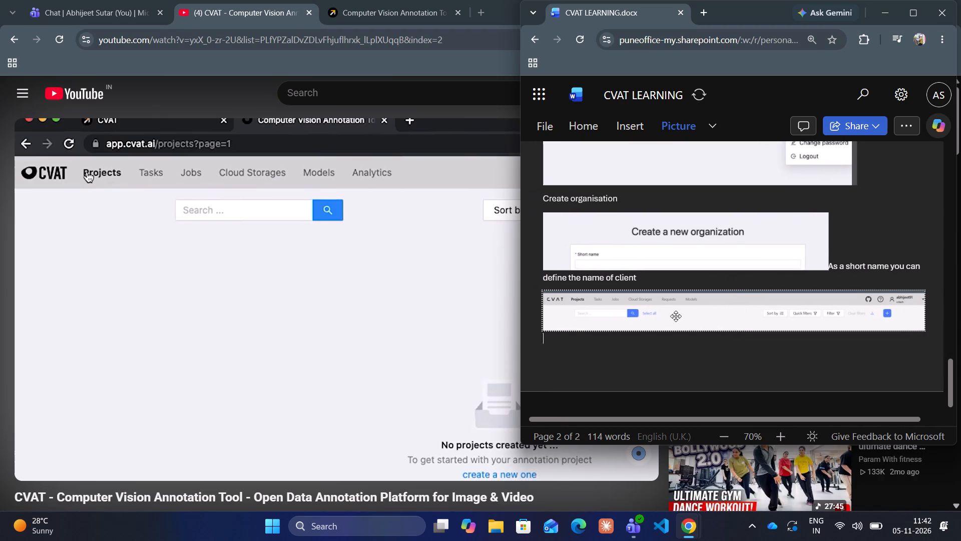
key(Return)
text(i have cre)
text(ated)
key(space)
text(organisation with name)
key(space)
text("")
text(cctech)
text("")
key(Right)
key(space)
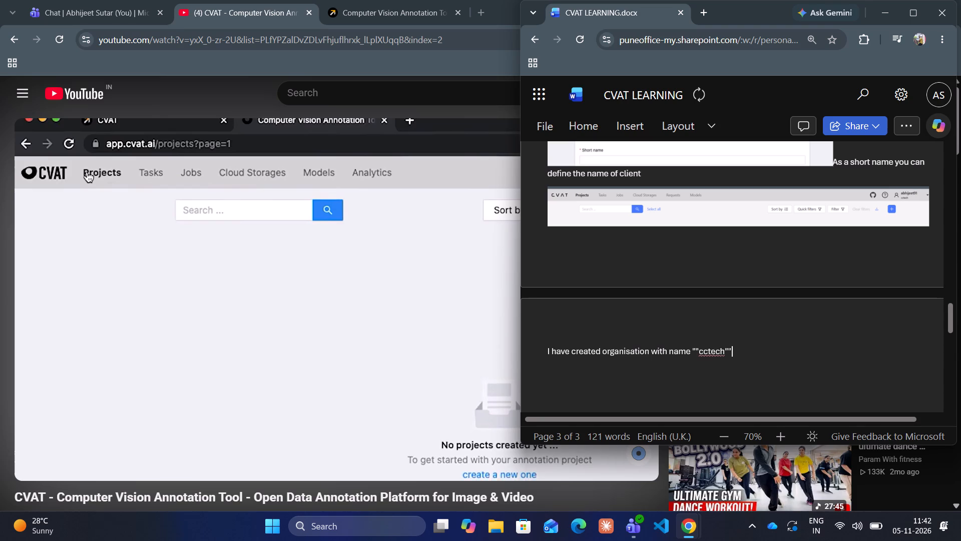
Continue the note with "now i have to create project so for click on projects".
text(now i have to create)
key(space)
text(project d)
key(BackSpace)
text(so for)
key(space)
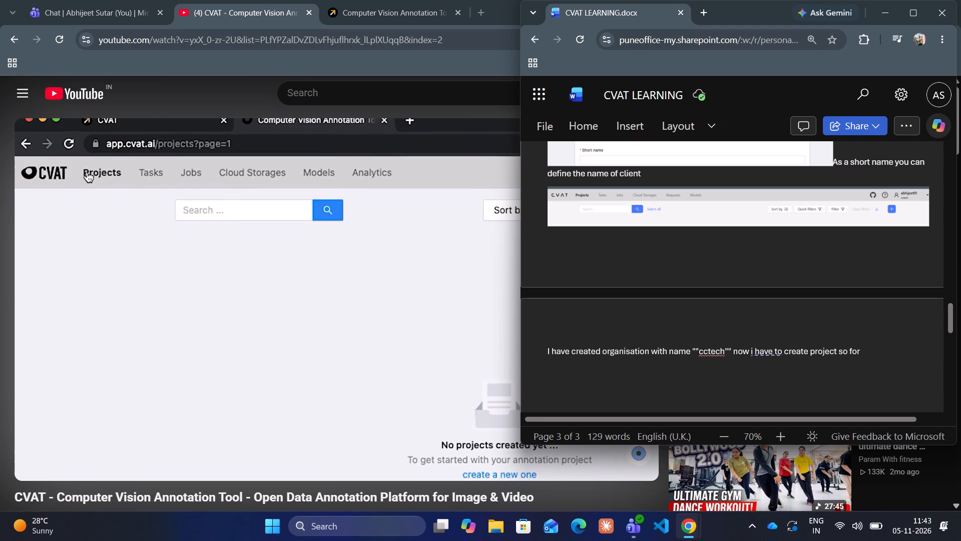
key(space)
text(click on projec)
text(ts)
key(space)
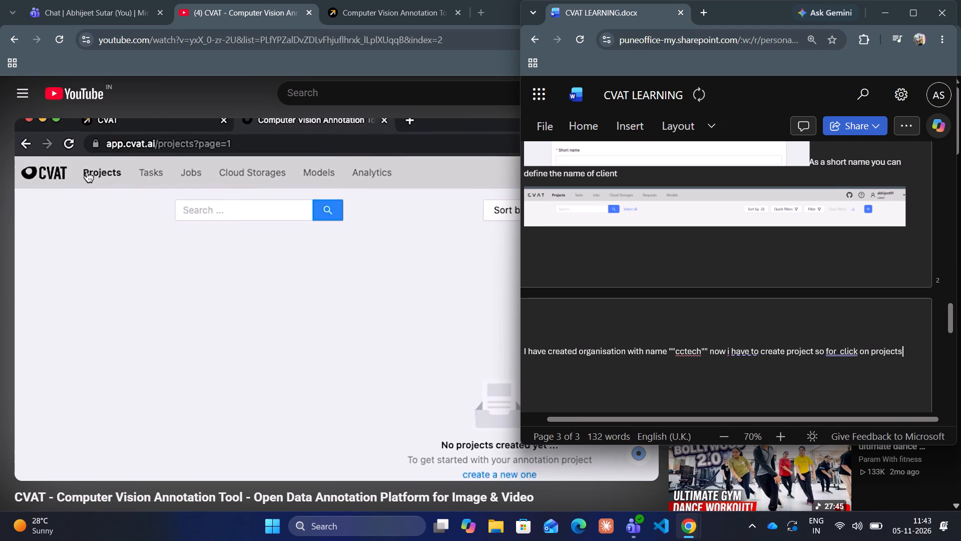
Finish the note with "and then click on blue color plus sign on upper right corner".
text(and thenm)
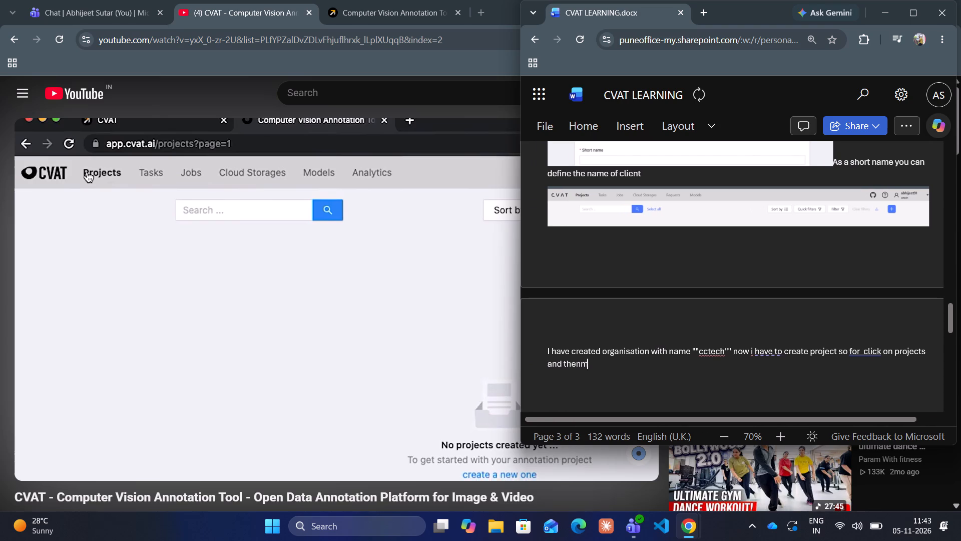
key(BackSpace)
key(space)
text(click on blue color)
key(space)
text(plus)
key(space)
text(sign)
key(space)
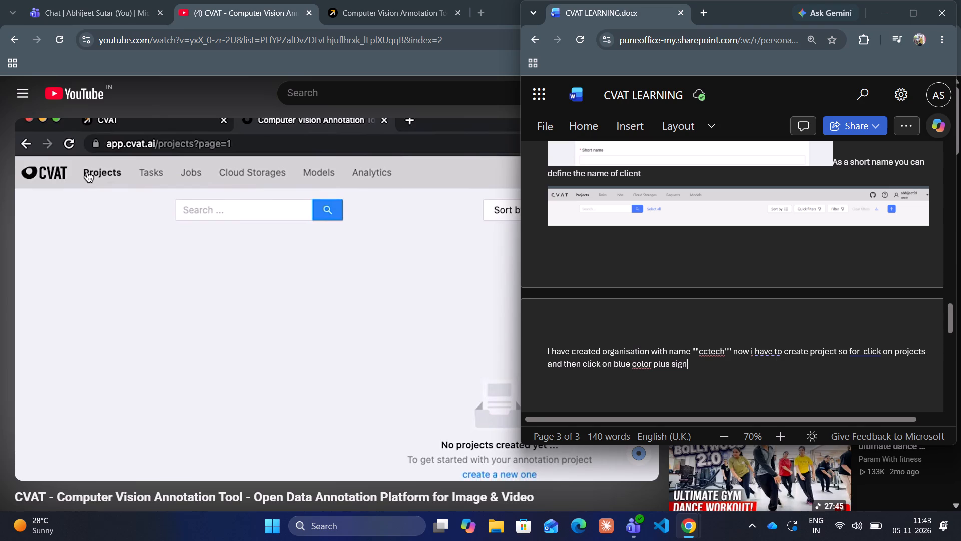
text(on upper right)
key(space)
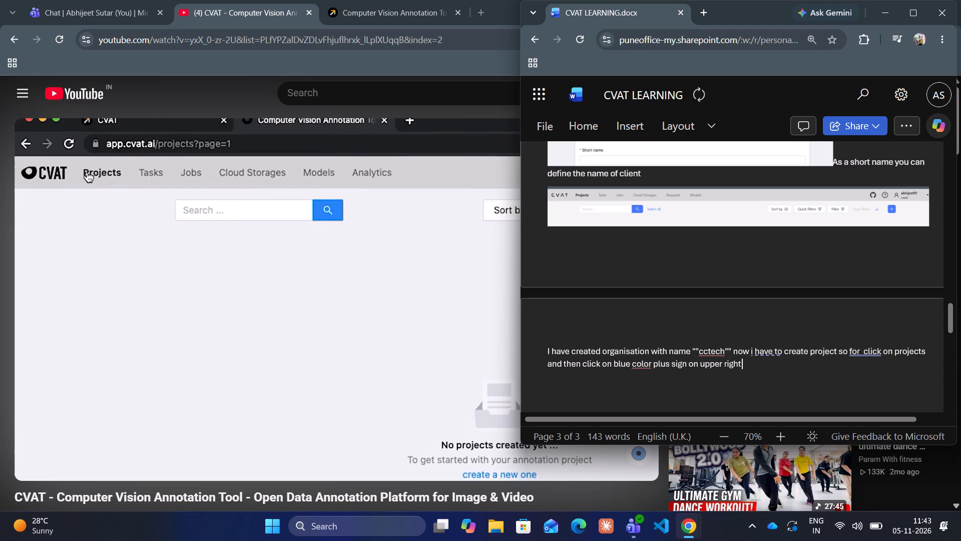
text(corner)
key(space)
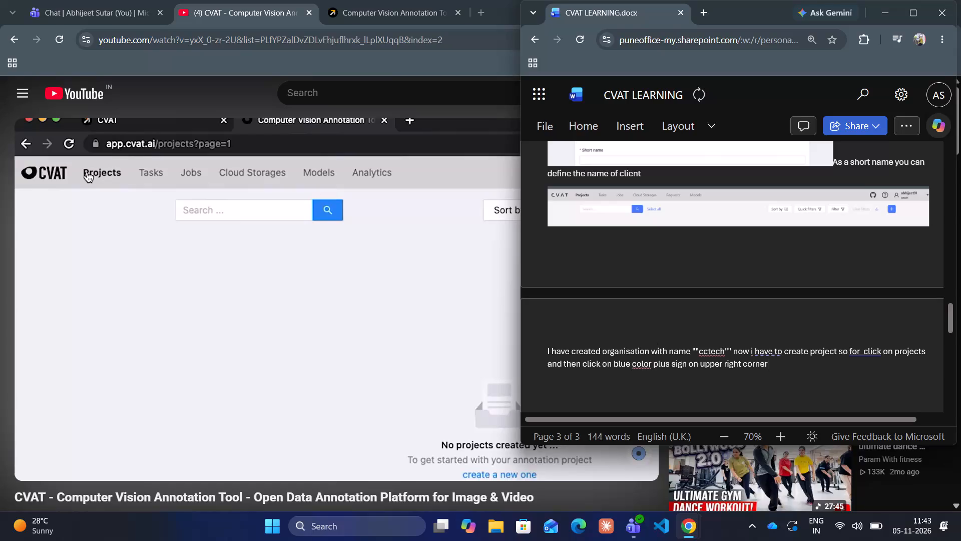
Review the tutorial's project creation part, rewinding to the Create a new project form and pausing on the project-123 page at 2:05.
click(379, 295)
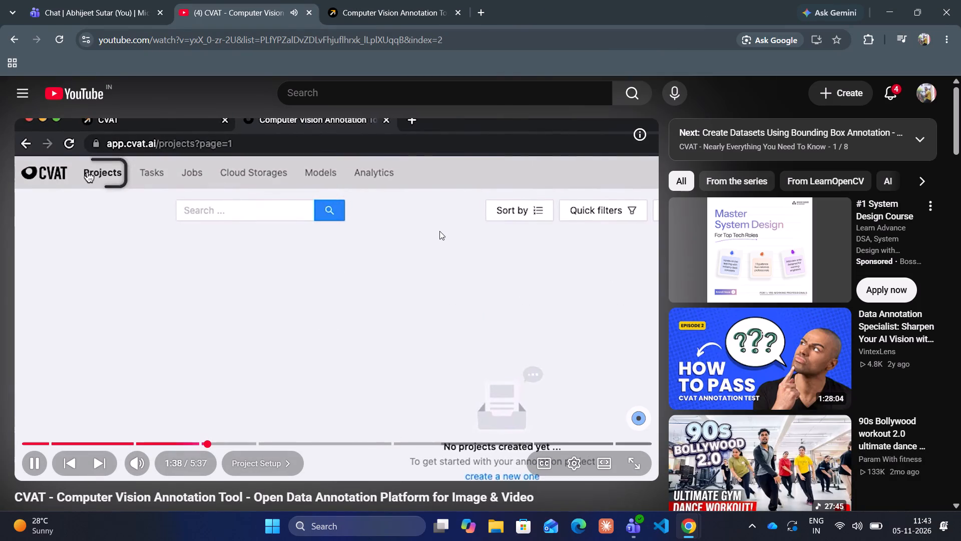
key(Right)
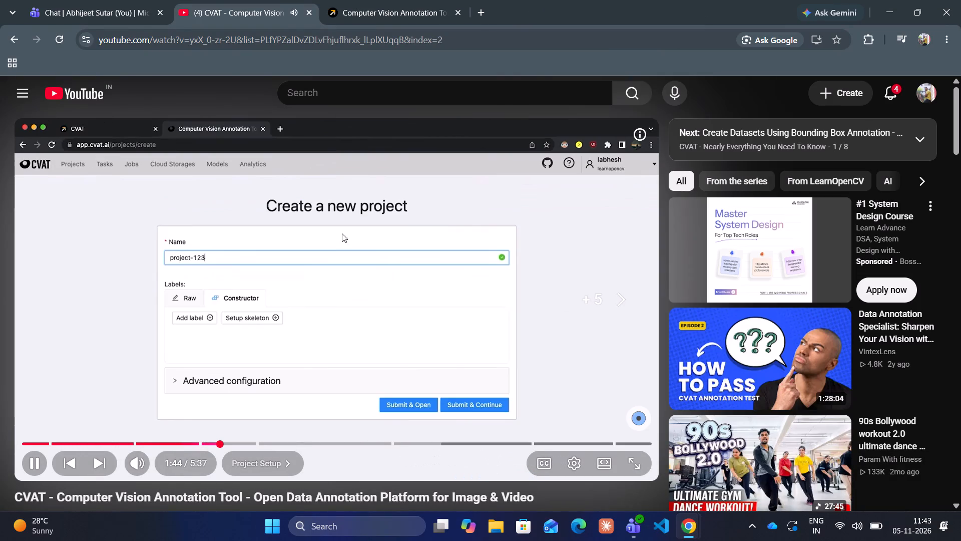
click(585, 317)
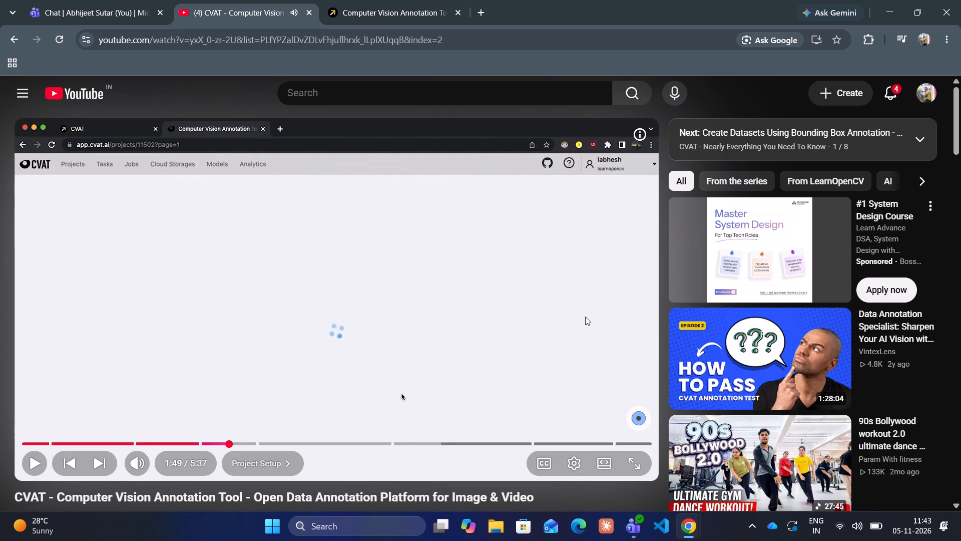
click(357, 285)
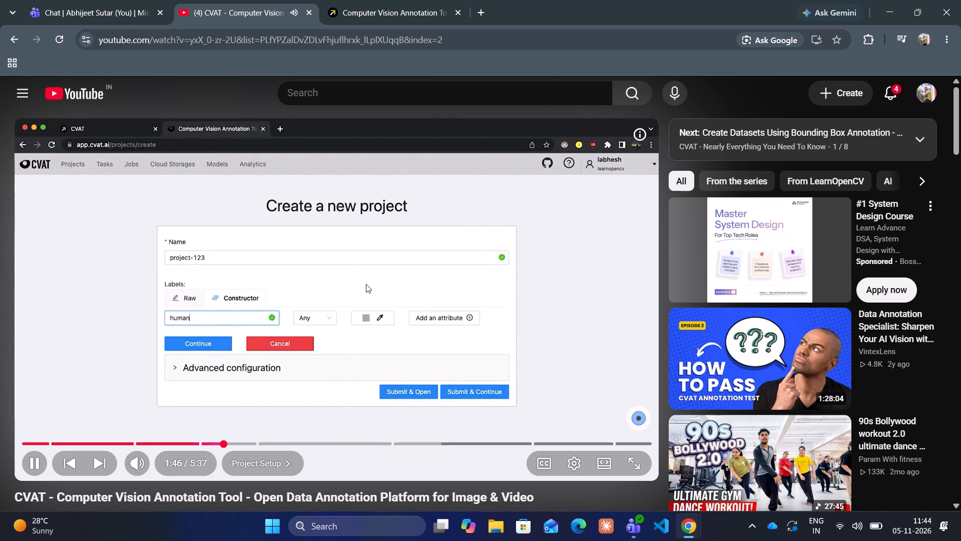
click(366, 284)
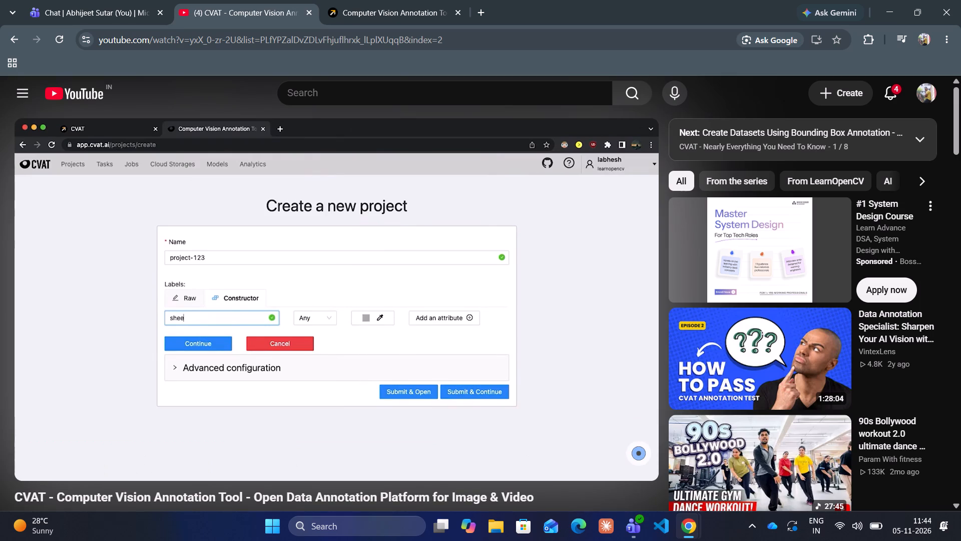
click(366, 284)
key(Left)
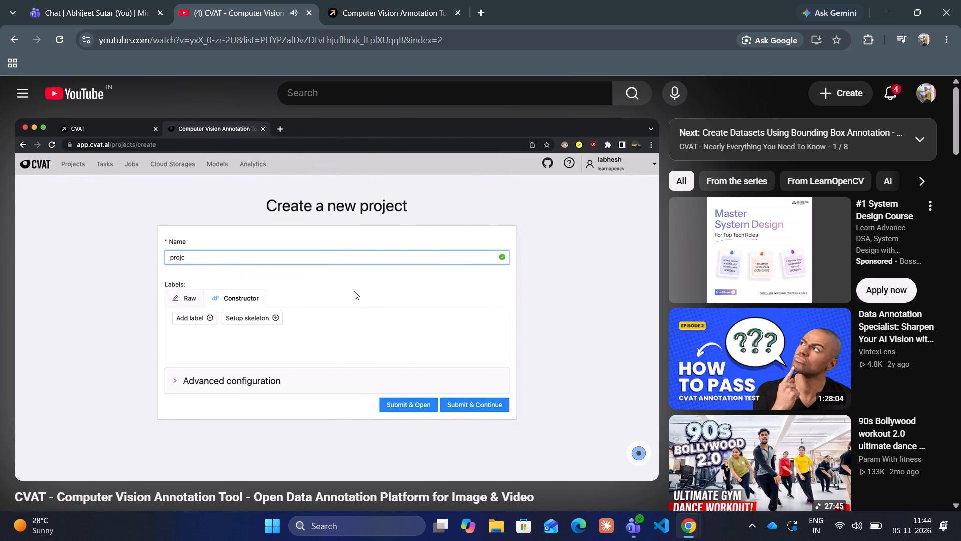
click(354, 291)
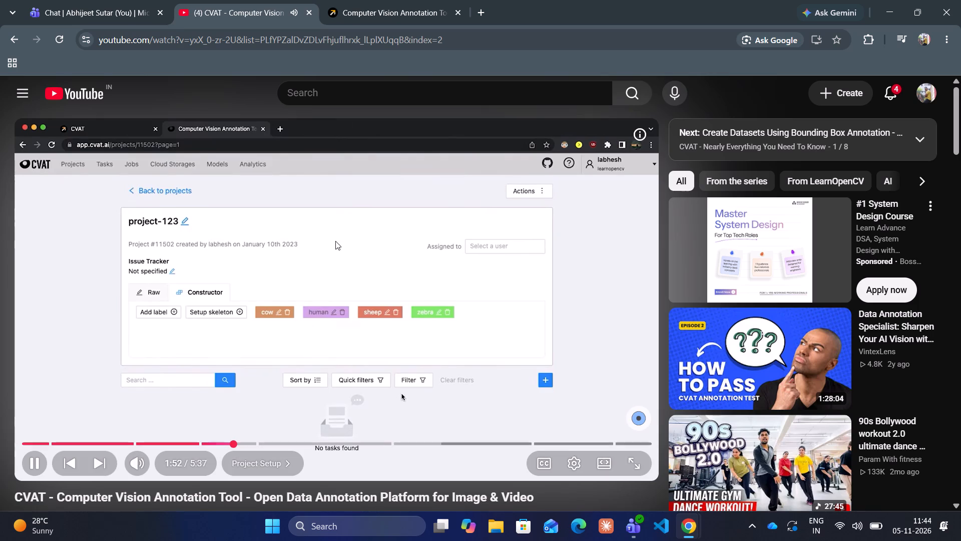
click(342, 293)
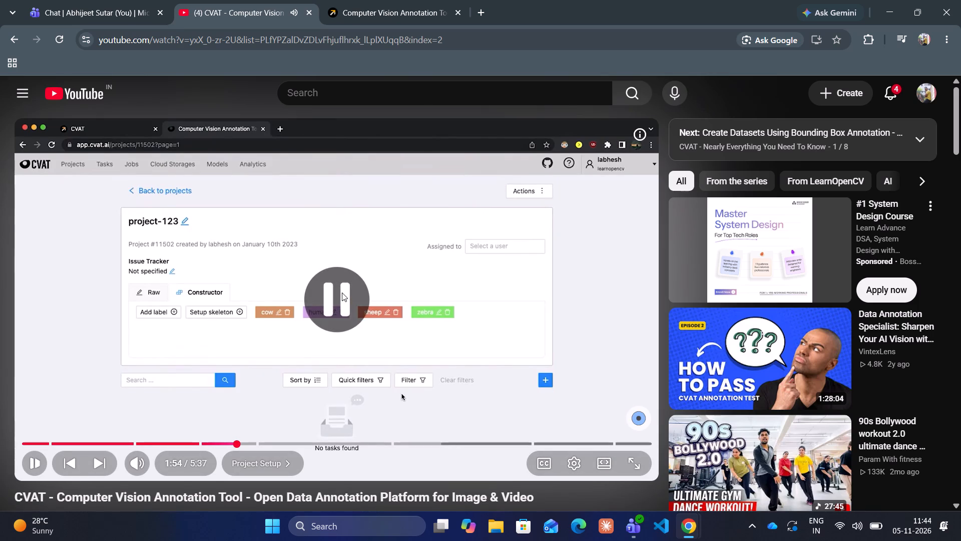
click(342, 293)
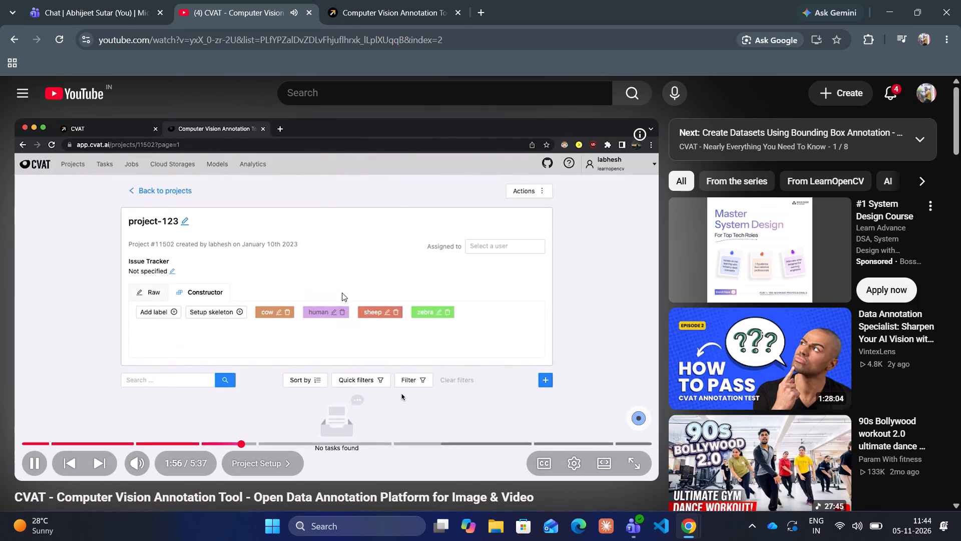
click(342, 293)
click(342, 293)
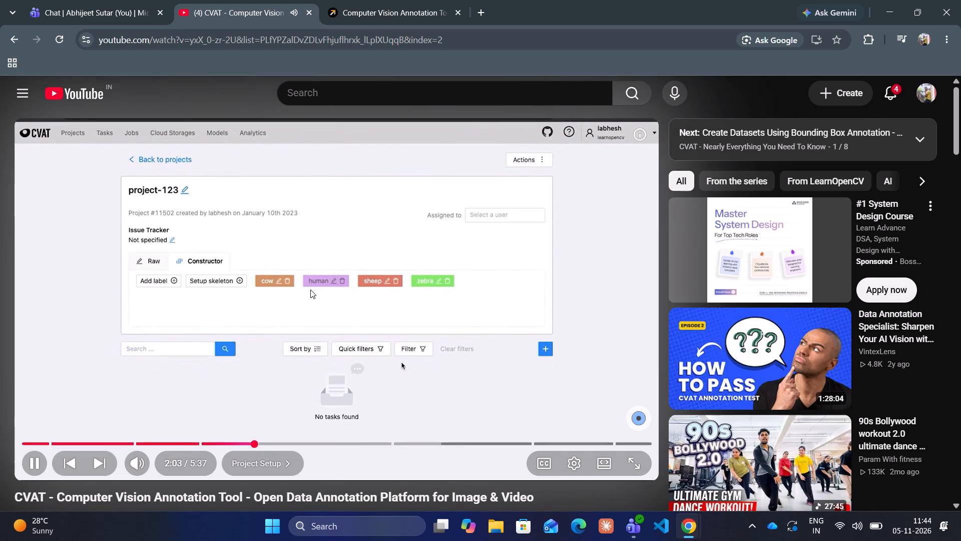
click(310, 290)
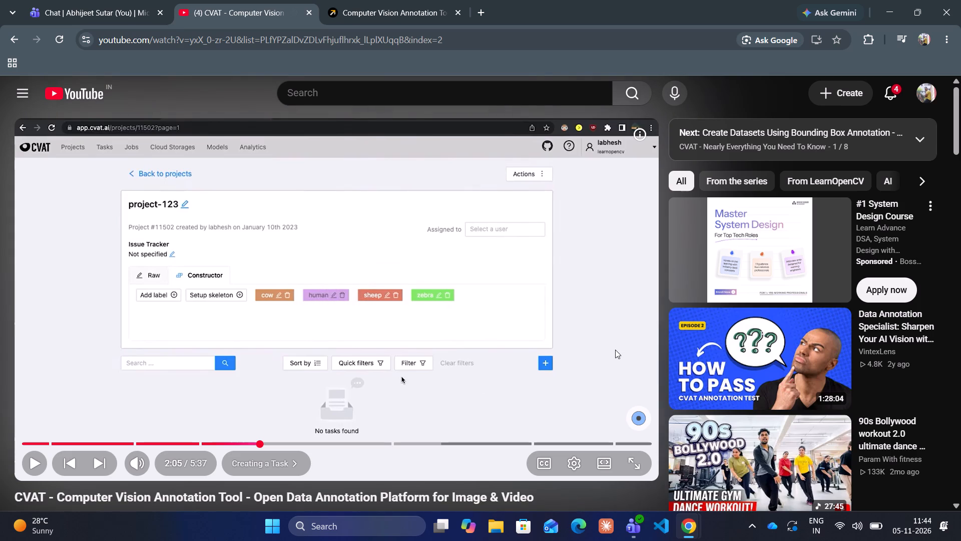
Capture a screenshot of the tutorial's project-123 page, from the CVAT header down to the empty task list.
key(Print)
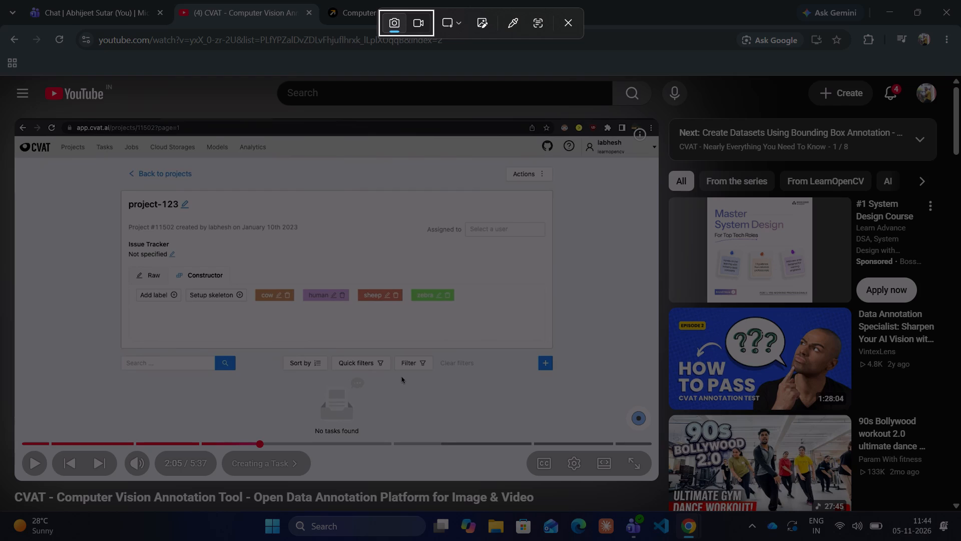
drag(16, 136, 660, 420)
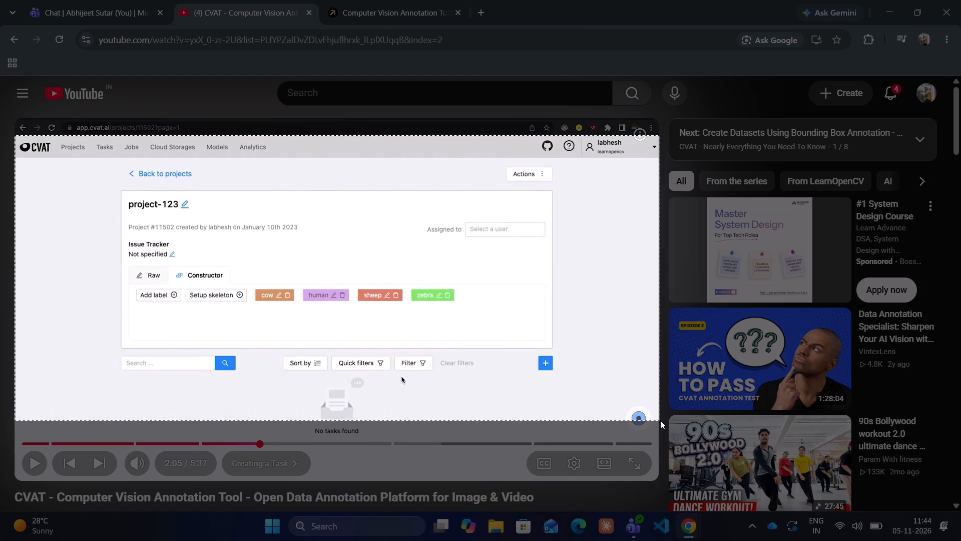
drag(660, 420, 655, 427)
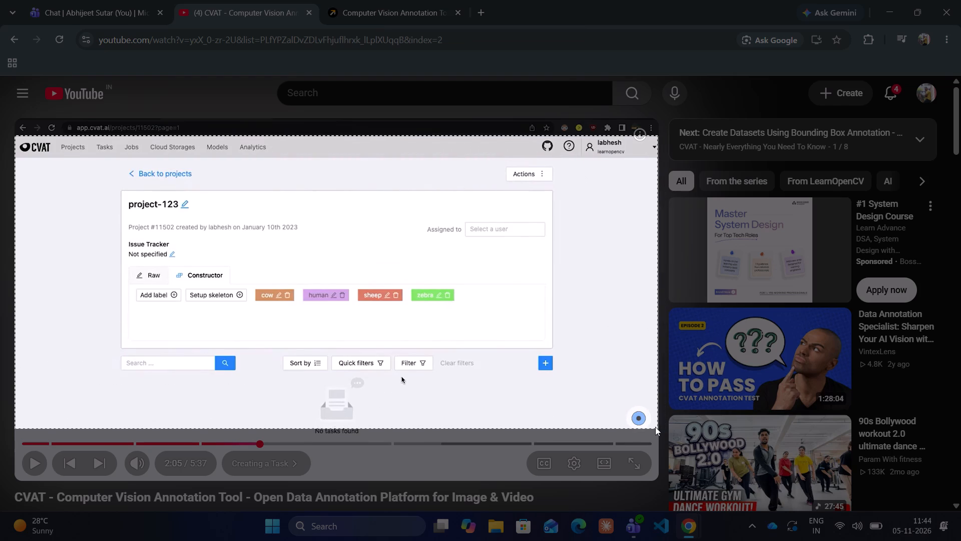
drag(655, 427, 654, 425)
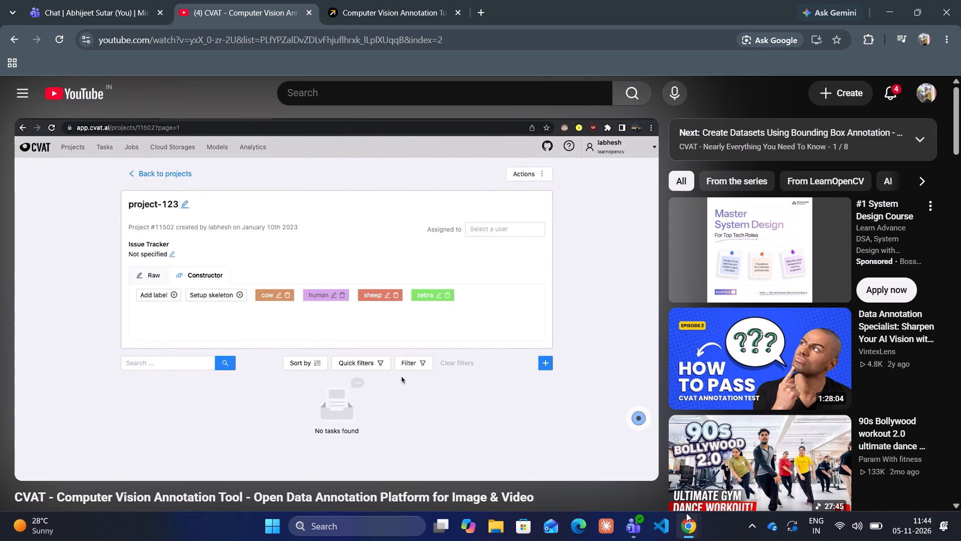
Switch to the CVAT LEARNING document, end the project note with a period and paste the screenshot below it.
key(alt+Tab)
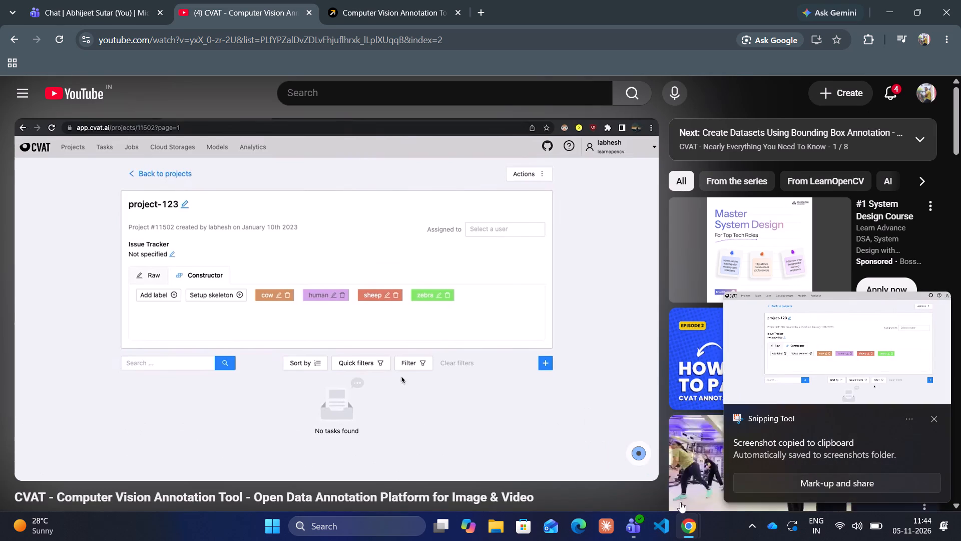
click(644, 380)
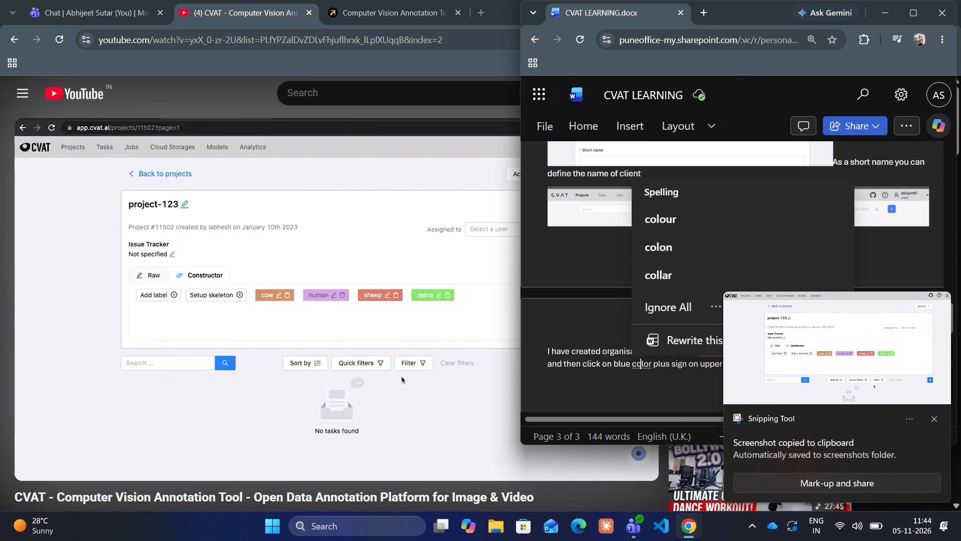
click(629, 391)
click(628, 392)
scroll(649, 372, down, 4)
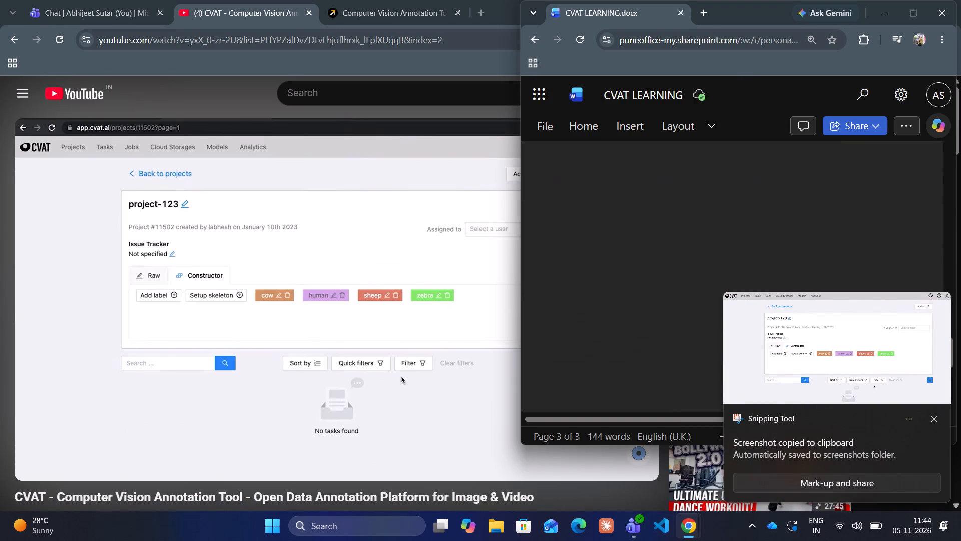
scroll(725, 262, up, 4)
click(781, 364)
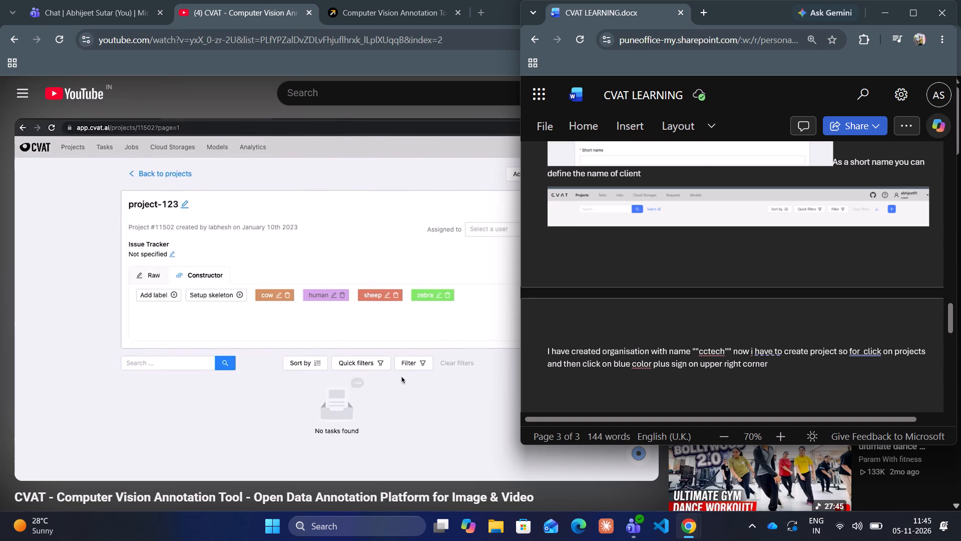
key(period)
key(Return)
key(Return)
key(ctrl+v)
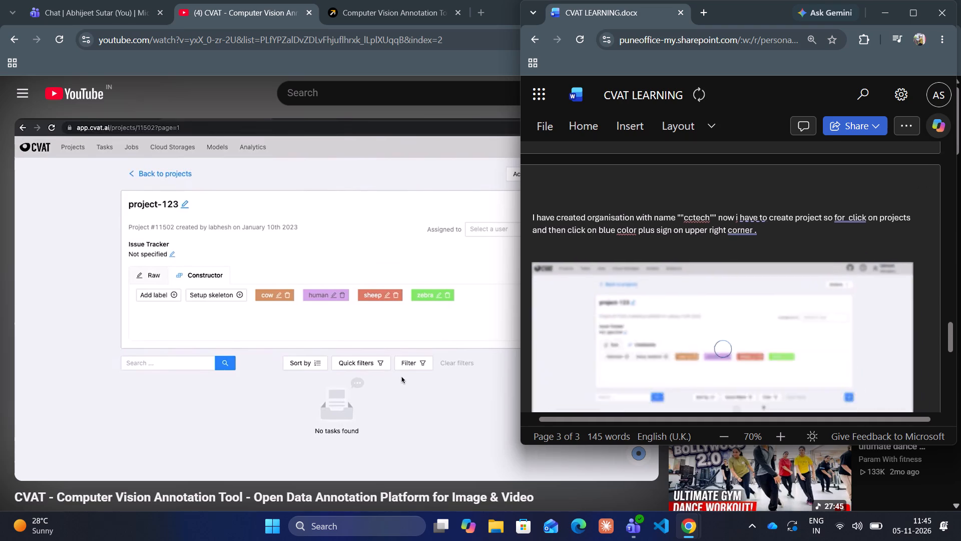
Caption the pasted project-123 screenshot "This is project page after adding labels".
text(this is)
key(space)
text(project page after a)
text(dding)
key(space)
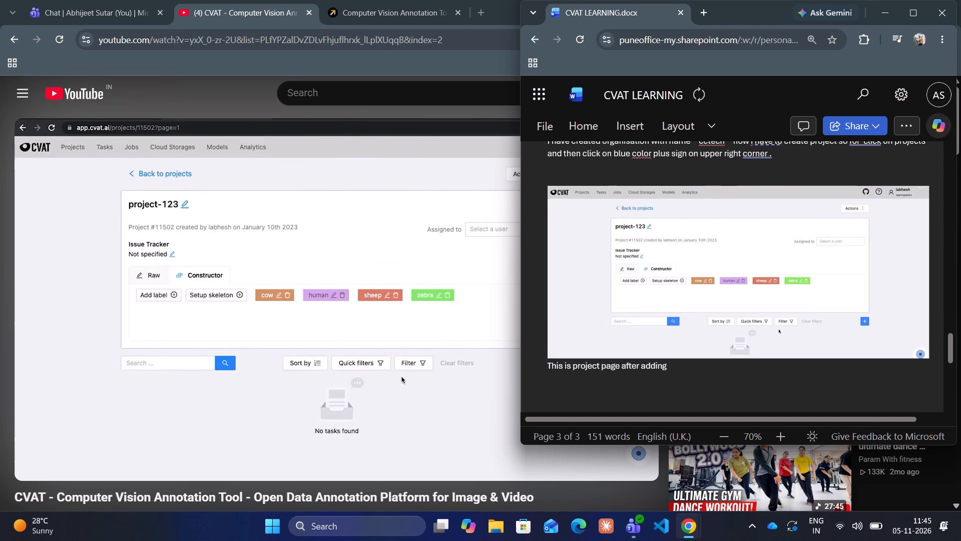
text(lab)
text(els)
Rewind the YouTube tutorial to the Create a new project form at 1:44 and capture a screenshot of the form.
scroll(780, 363, up, 3)
click(665, 360)
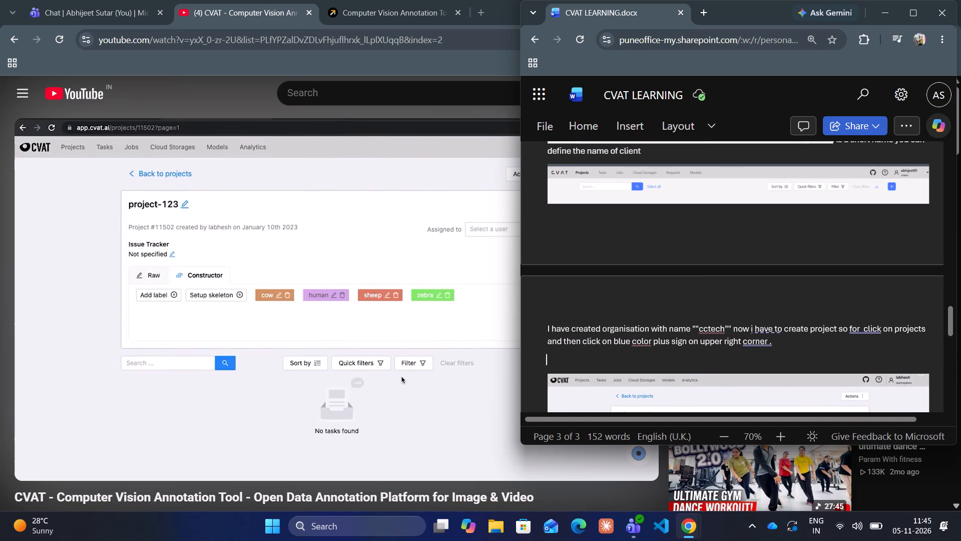
click(203, 238)
key(Left)
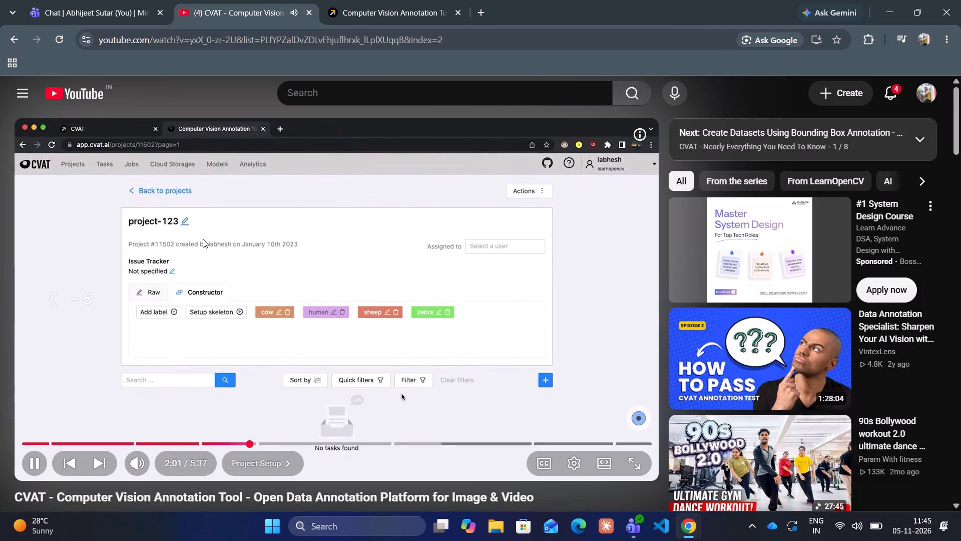
key(Left)
key(Left)
key(Left)
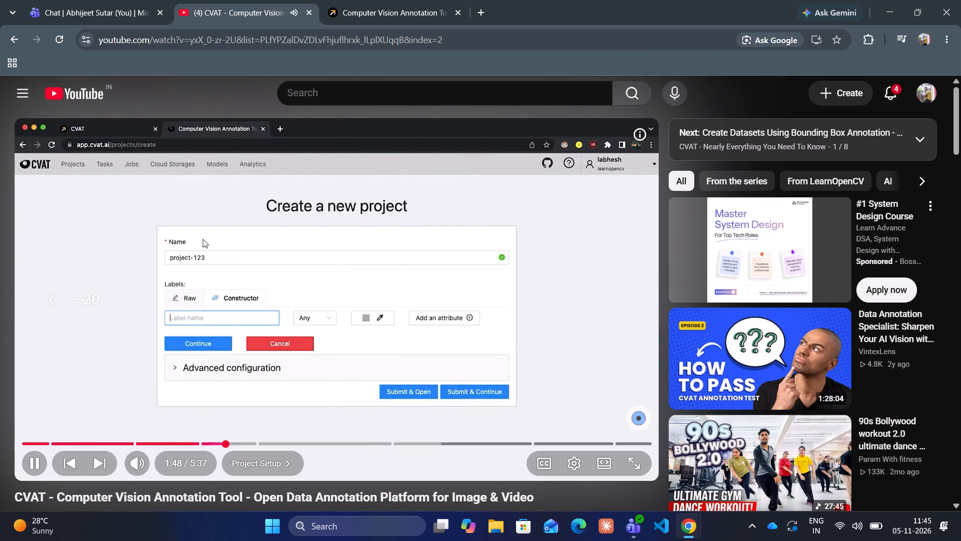
click(351, 276)
key(Left)
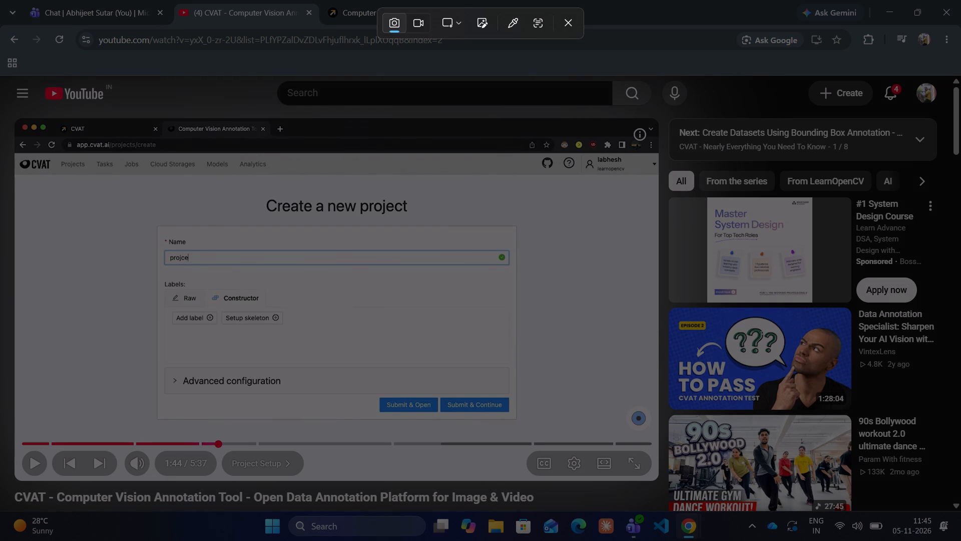
drag(61, 170, 609, 429)
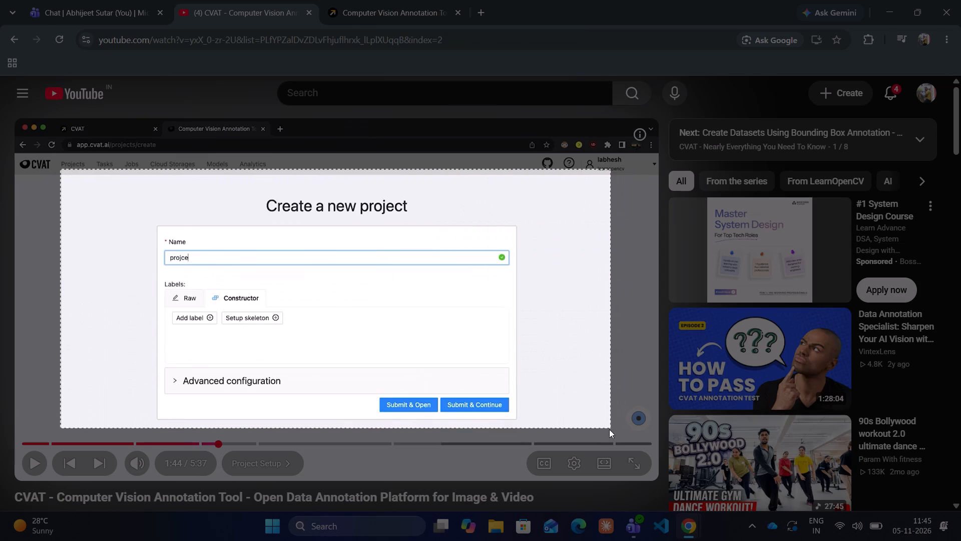
drag(609, 429, 589, 425)
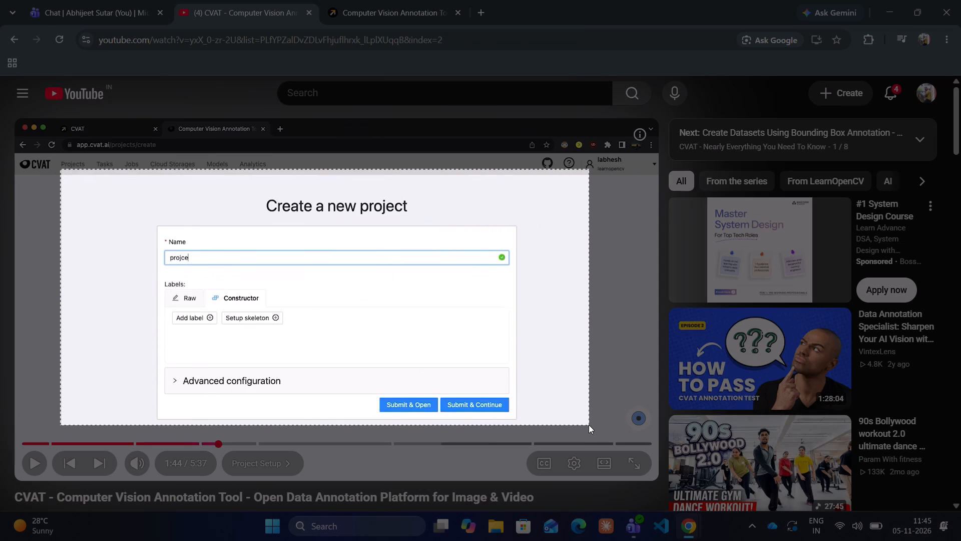
drag(589, 425, 577, 420)
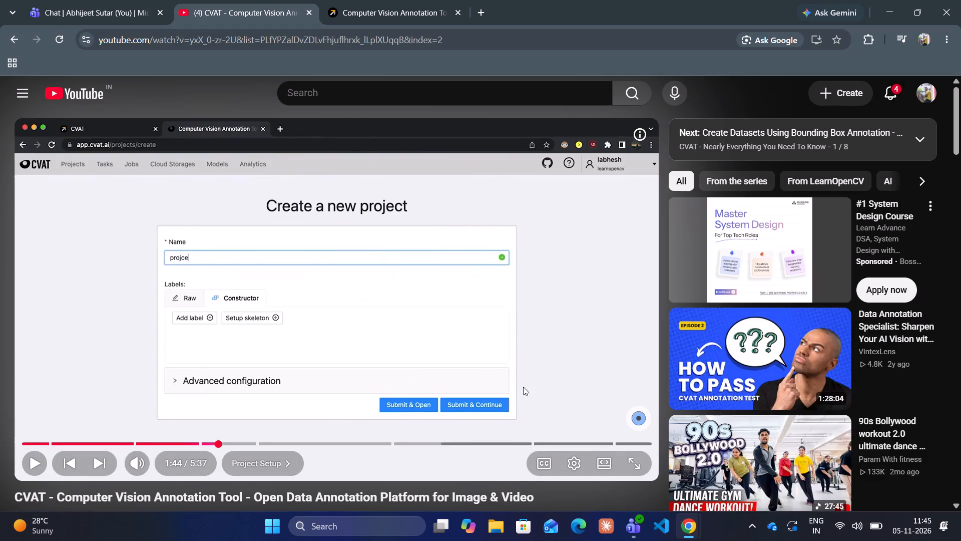
Paste the Create a new project screenshot into the Word document between the organisation note and the project-123 screenshot.
click(381, 324)
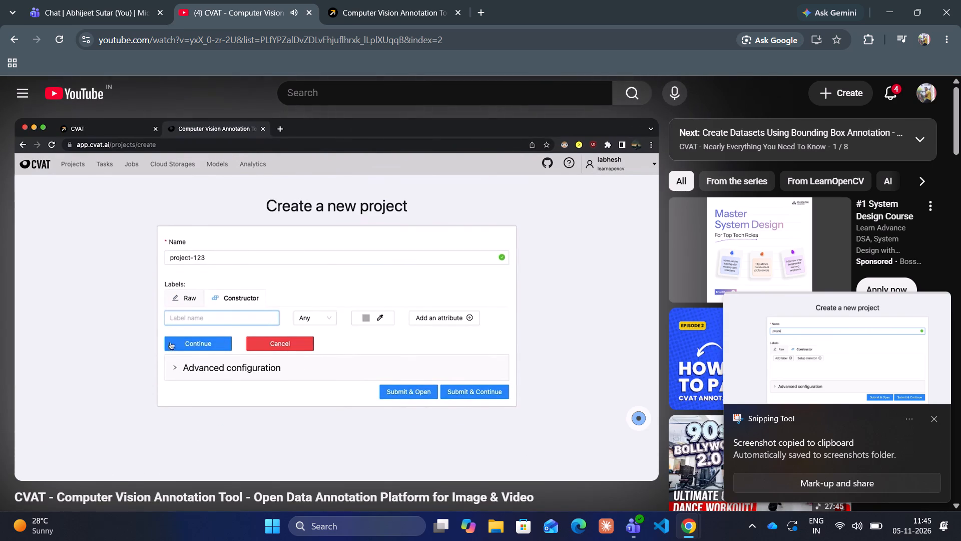
click(381, 324)
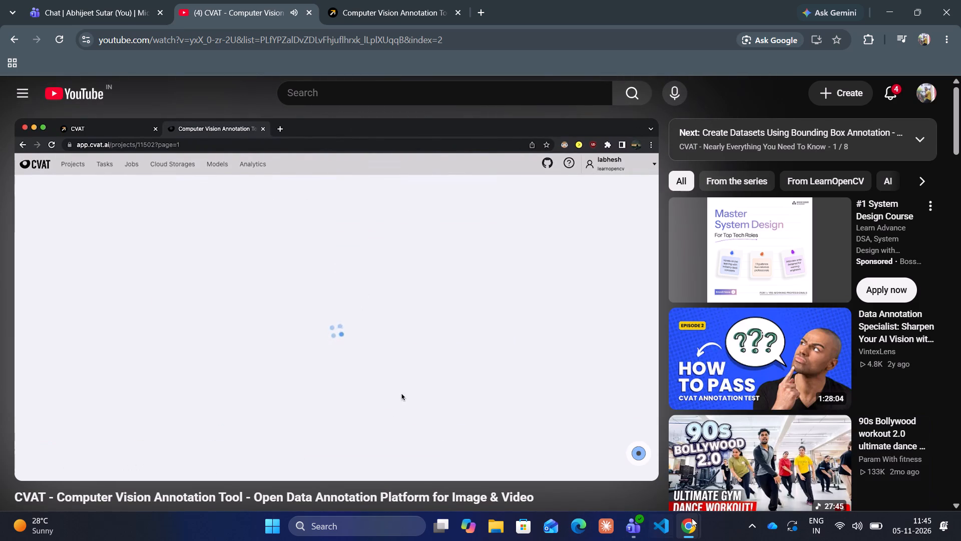
click(734, 464)
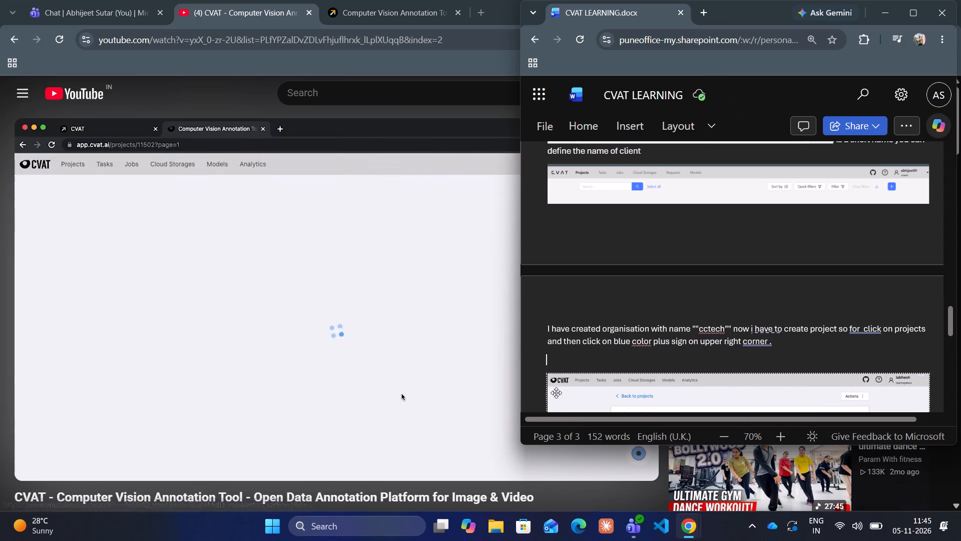
key(ctrl+v)
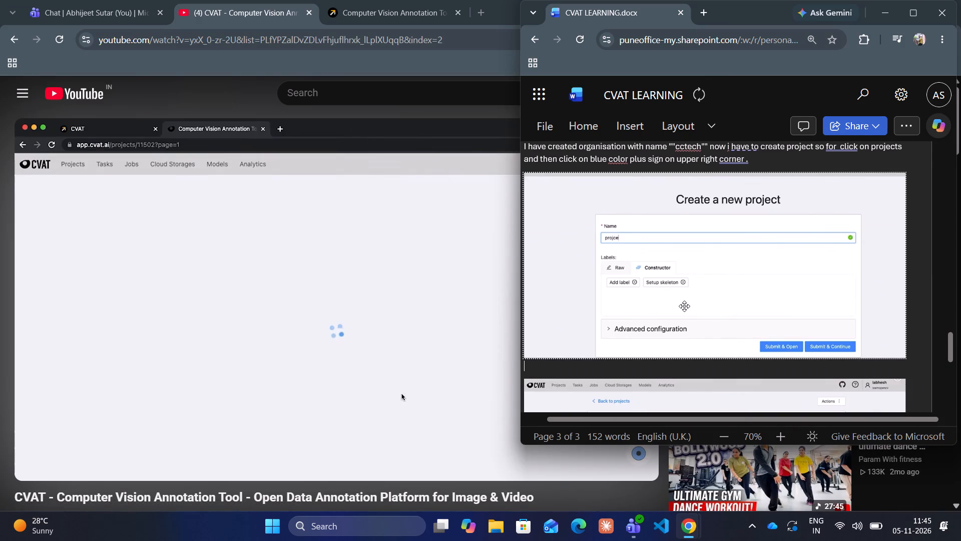
Below the Create a new project screenshot, start a note with "Now on this page you have to".
text(now)
key(space)
text(on tus)
key(space)
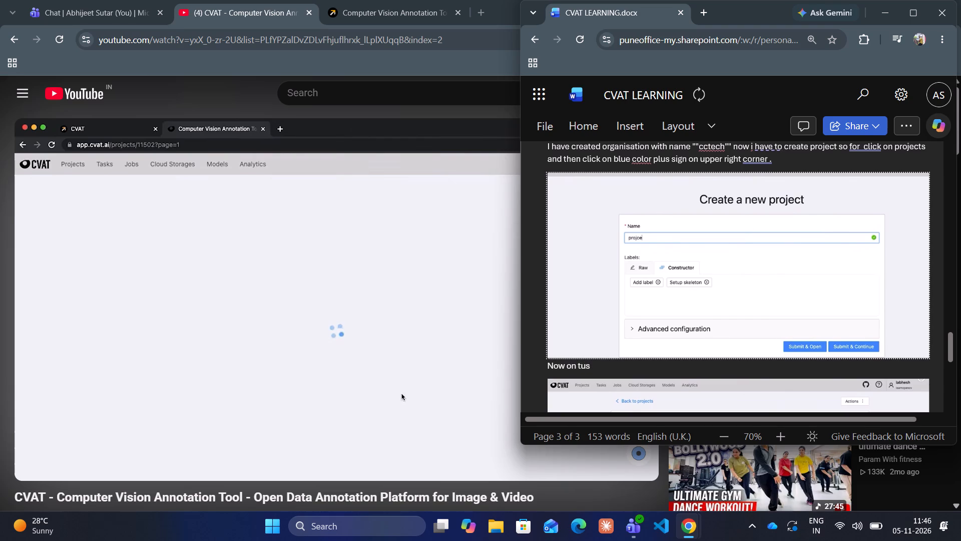
key(BackSpace)
key(BackSpace)
key(BackSpace)
text(his page)
key(space)
text(you have to)
key(space)
Continue the note with "add name of your project of annotation".
text(ass)
key(space)
key(BackSpace)
key(BackSpace)
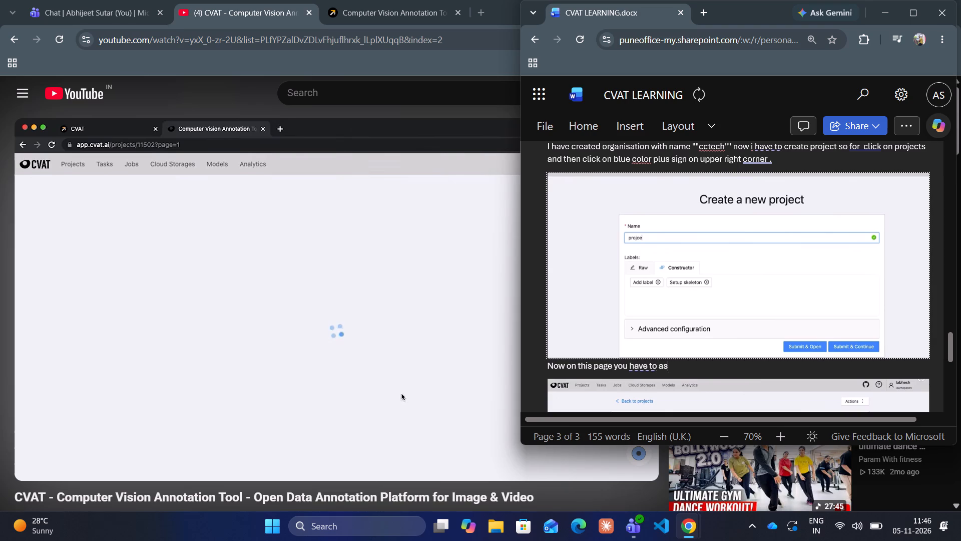
key(BackSpace)
text(dd name)
key(space)
text(of)
key(space)
text(your project of ab)
key(BackSpace)
text(nnoat)
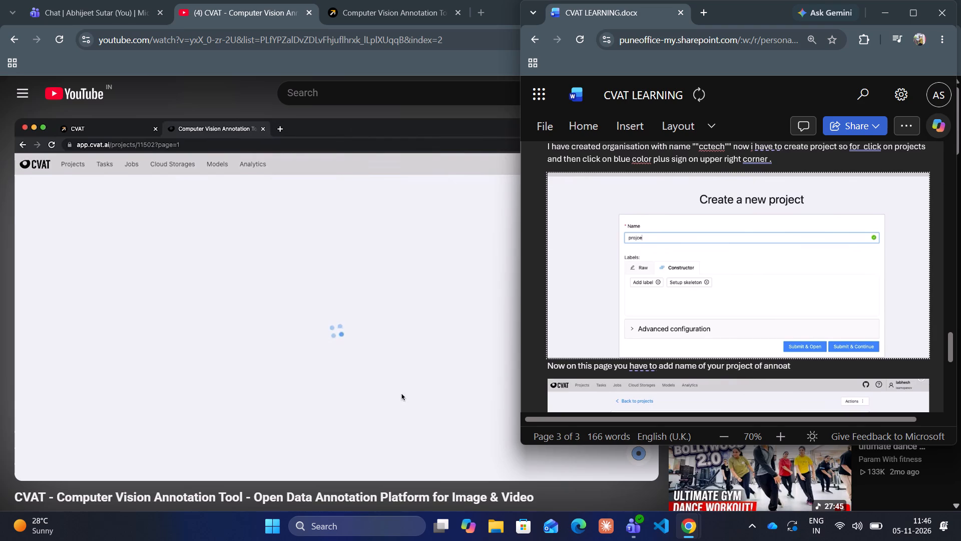
key(BackSpace)
key(BackSpace)
text(tation)
key(space)
Finish the note with "and then next step is adding labels.".
text(and then next step is adding lab)
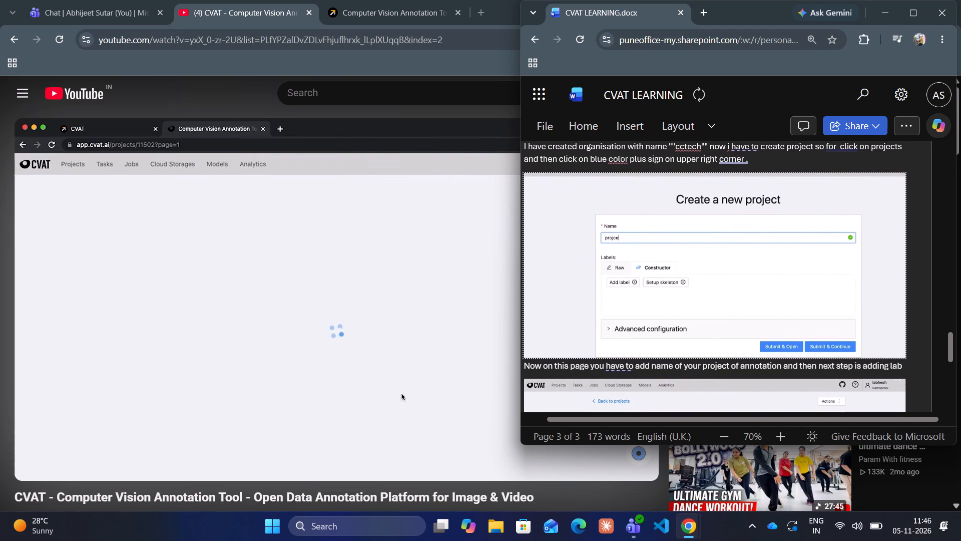
text(le)
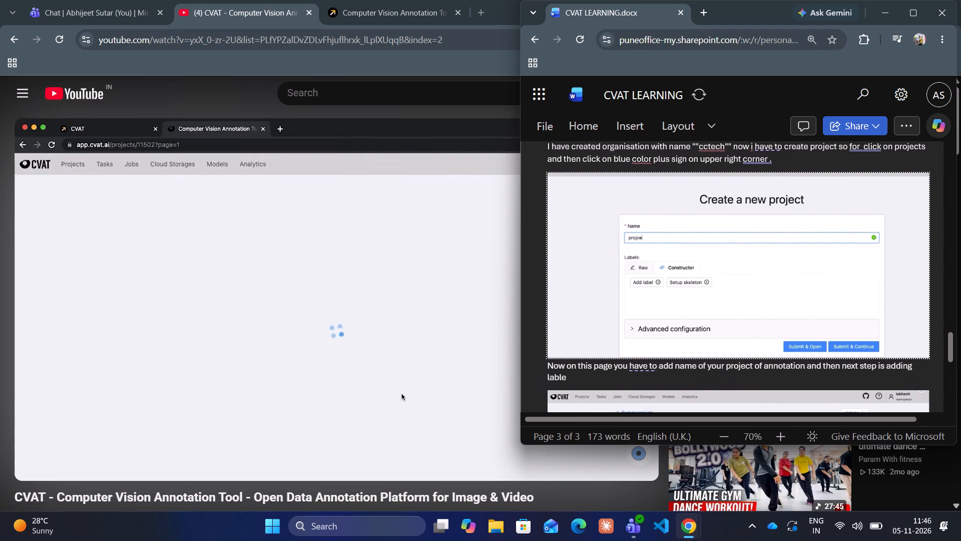
key(BackSpace)
key(BackSpace)
key(e)
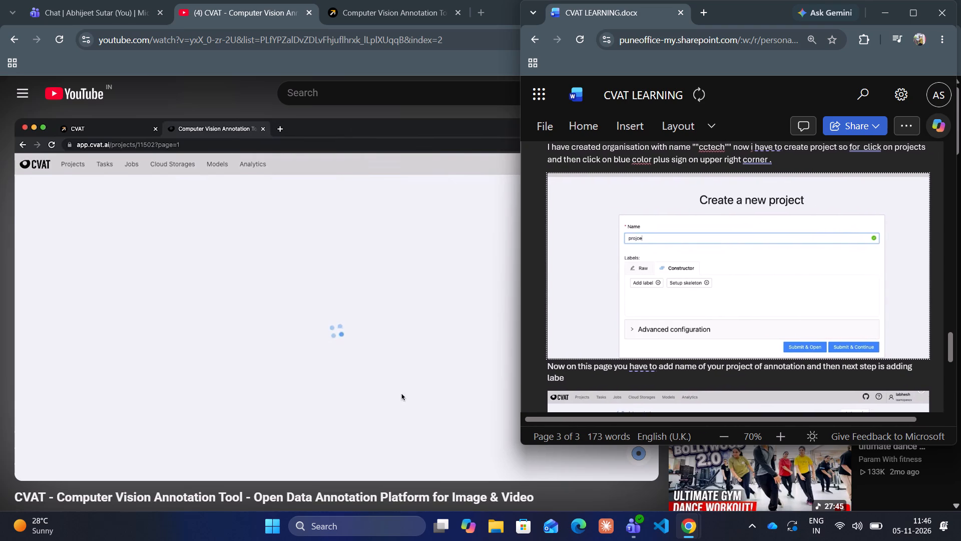
text(ls)
key(period)
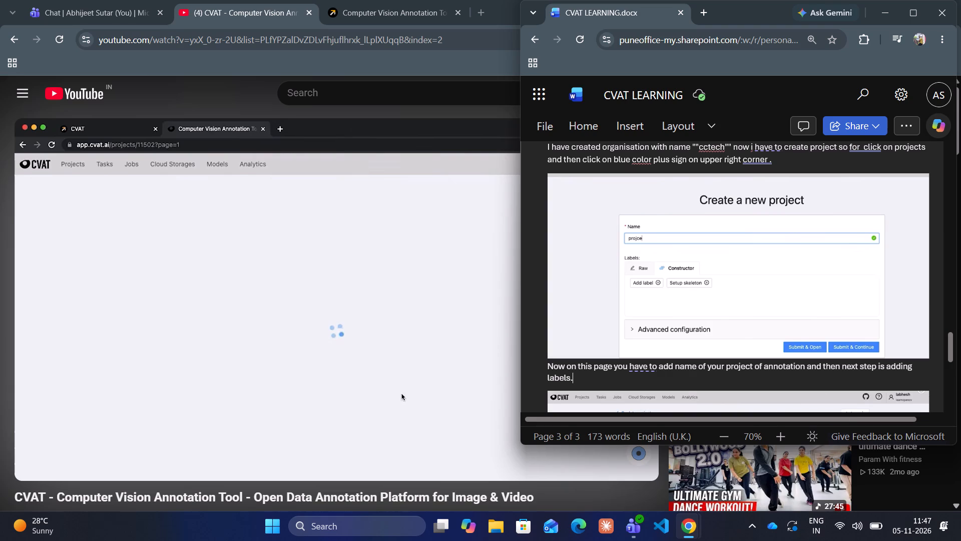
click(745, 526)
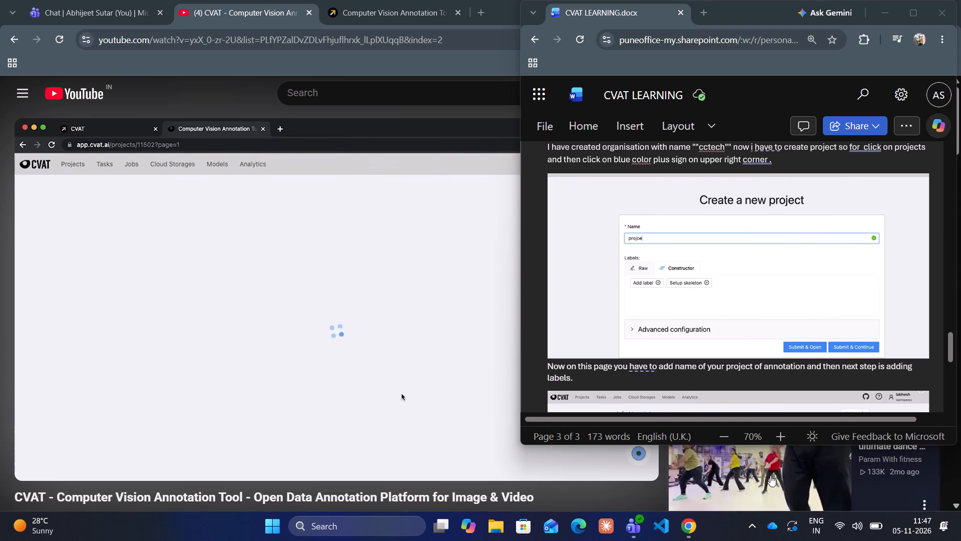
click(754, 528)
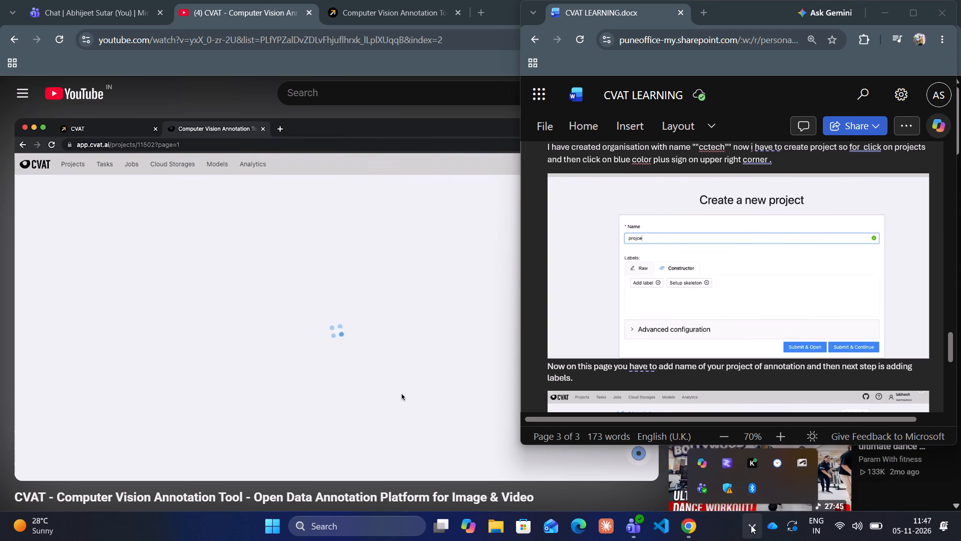
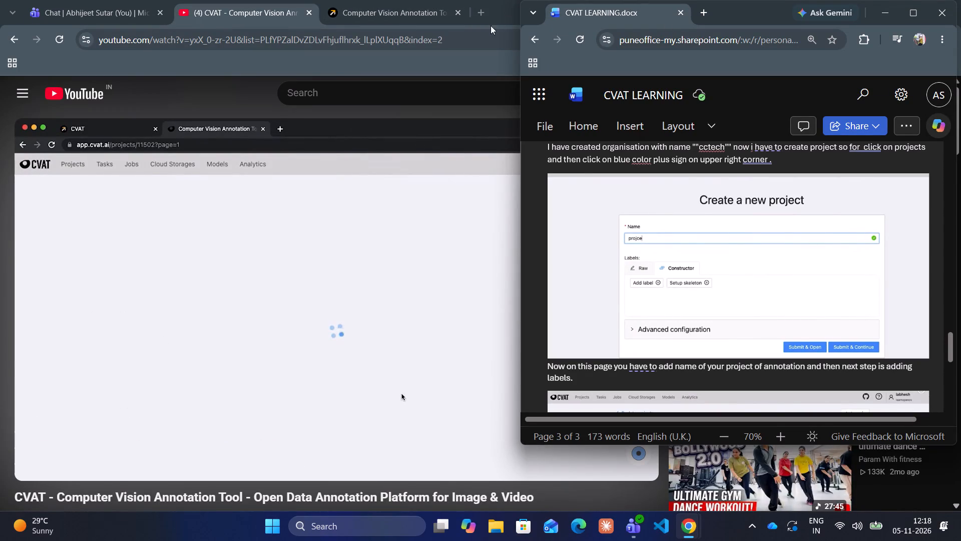
In a new tab, search Google for "calendar november 2026" and open the November 2026 Hindu Calendar page from its image result.
click(475, 13)
click(440, 264)
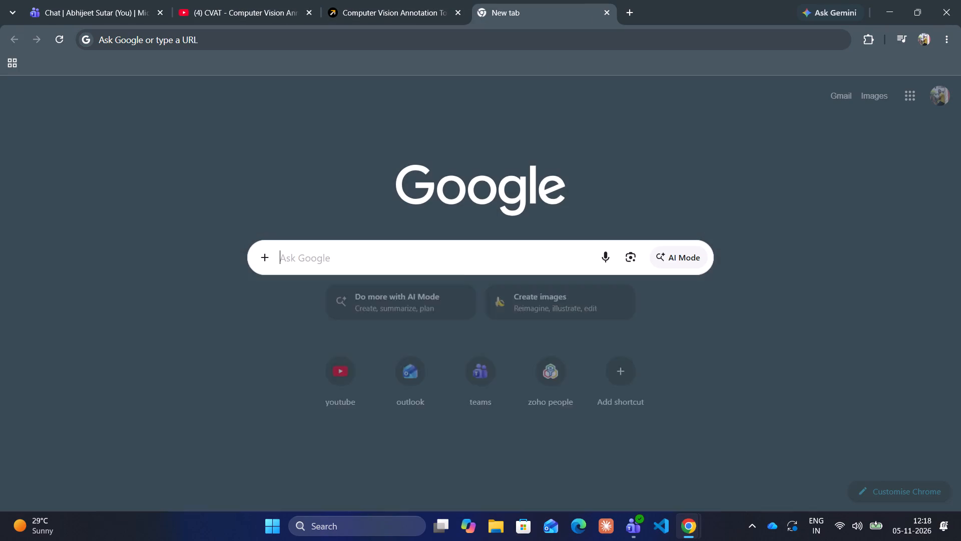
text(calender)
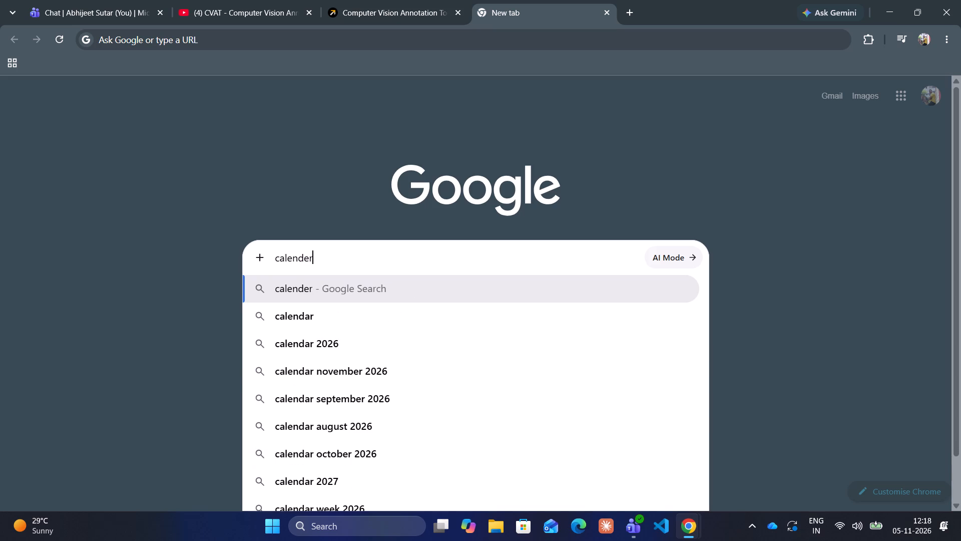
click(415, 361)
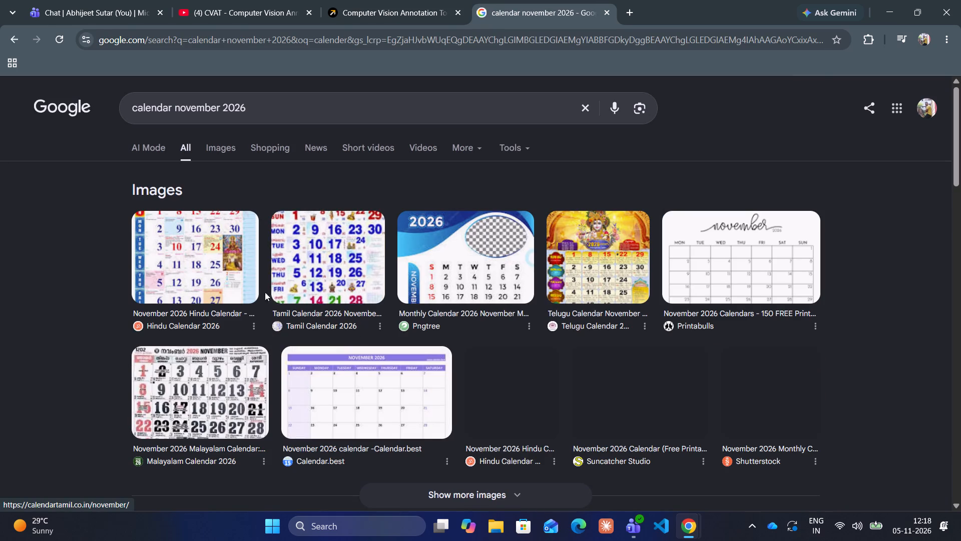
click(228, 273)
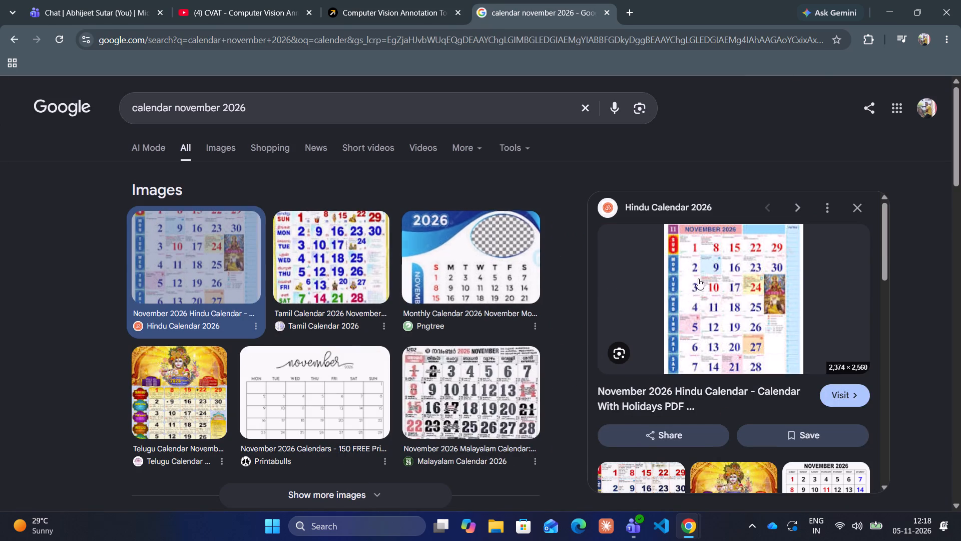
click(742, 281)
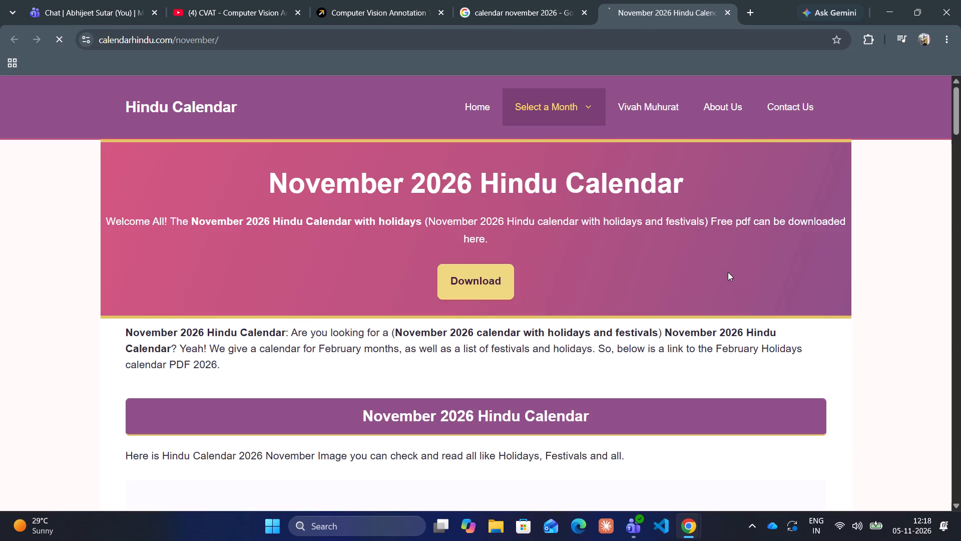
On the calendar page, find the November 2026 calendar image and collapse the Booking.com advertisement banner covering it.
scroll(587, 344, down, 6)
scroll(582, 314, up, 7)
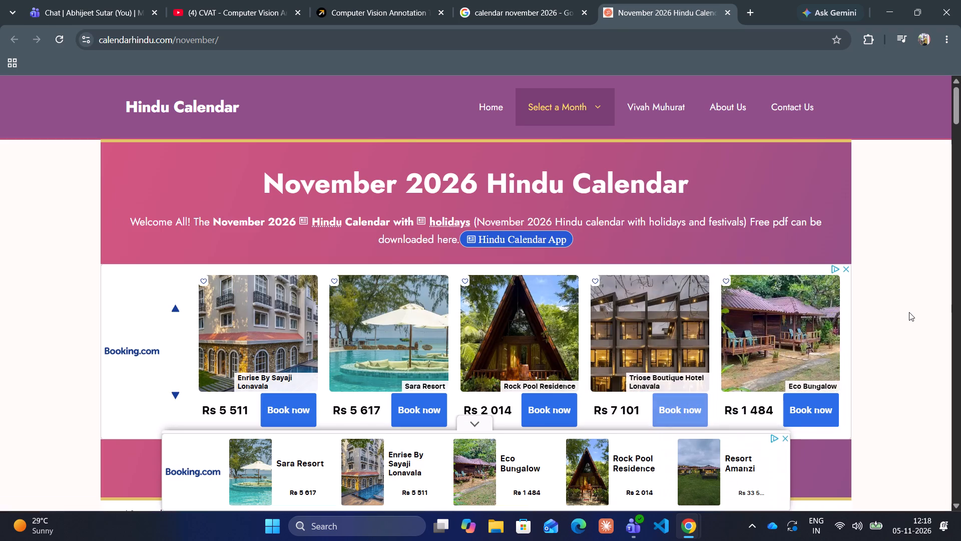
scroll(909, 312, down, 9)
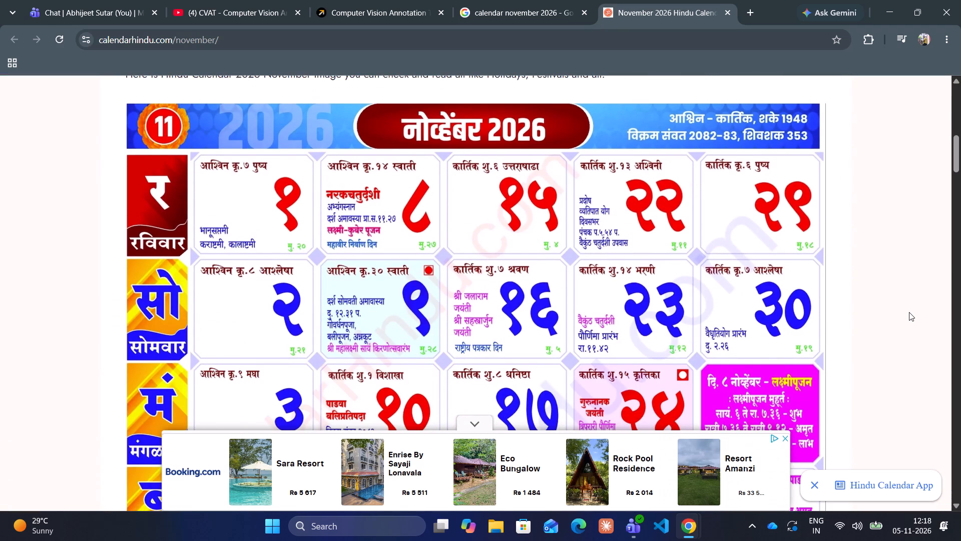
scroll(909, 312, down, 2)
click(784, 439)
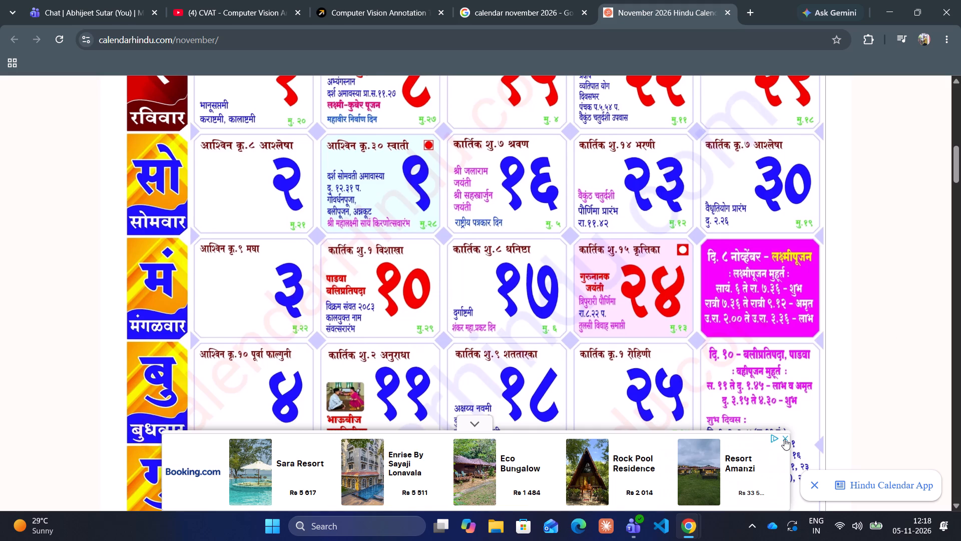
click(471, 427)
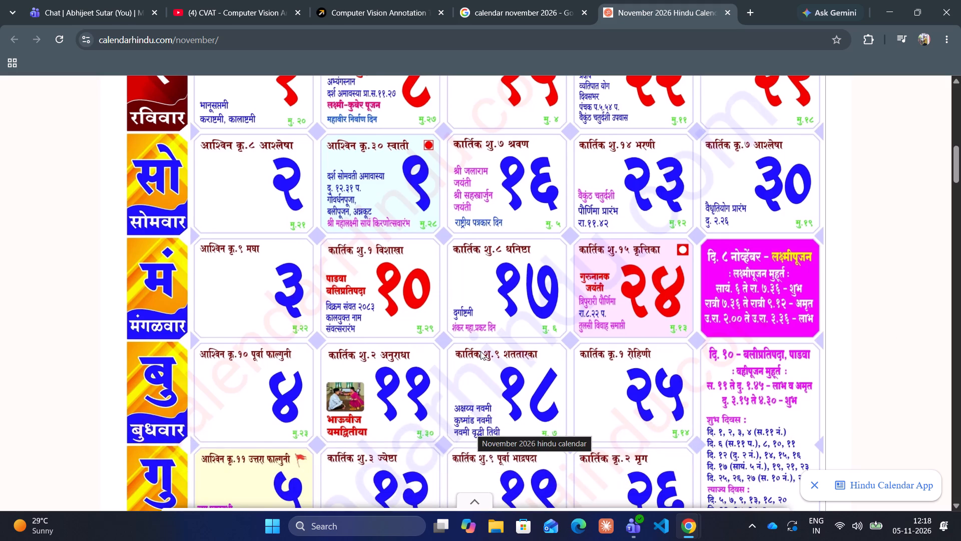
Examine the dates, festivals and holidays across all weeks of the November 2026 Hindu calendar image.
ctrl+scroll(496, 307, down, 2)
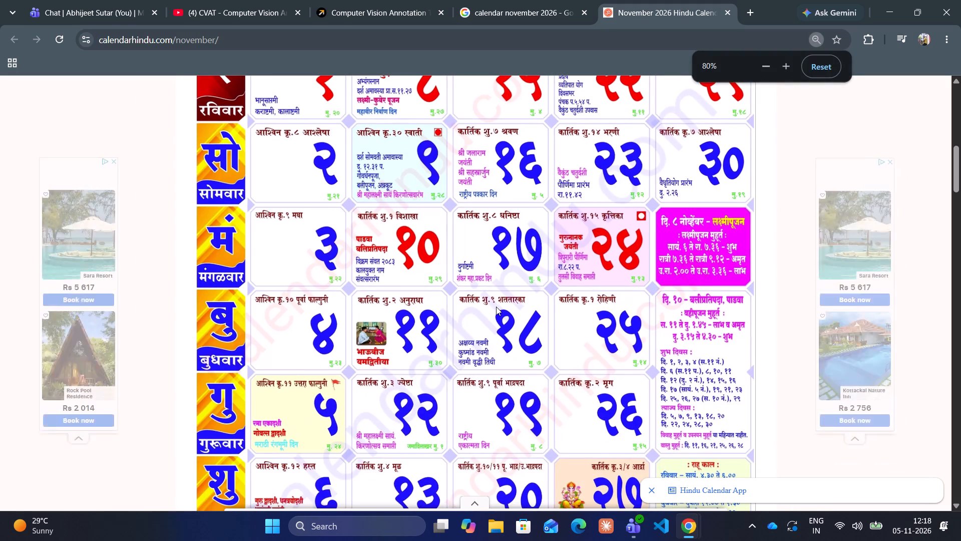
ctrl+scroll(496, 307, down, 3)
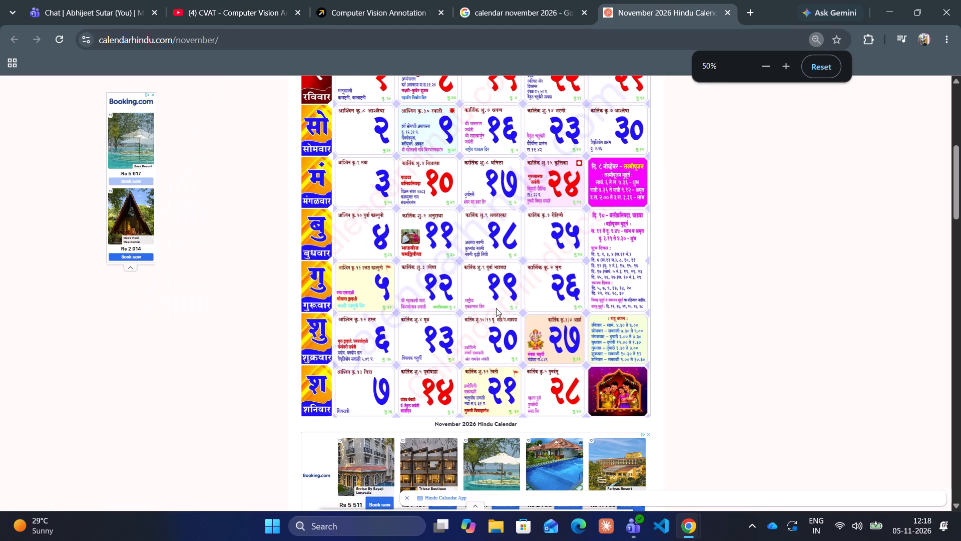
ctrl+scroll(496, 308, up, 1)
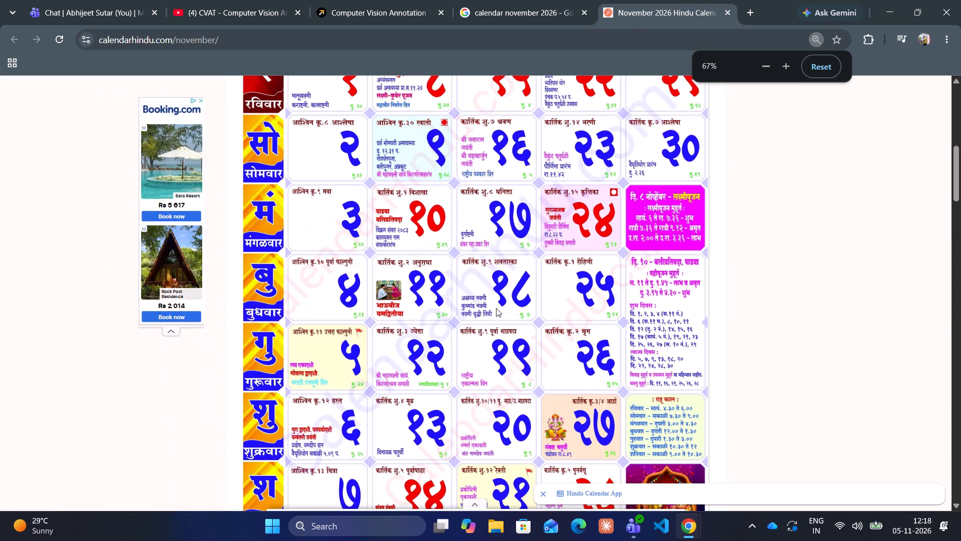
scroll(396, 386, down, 1)
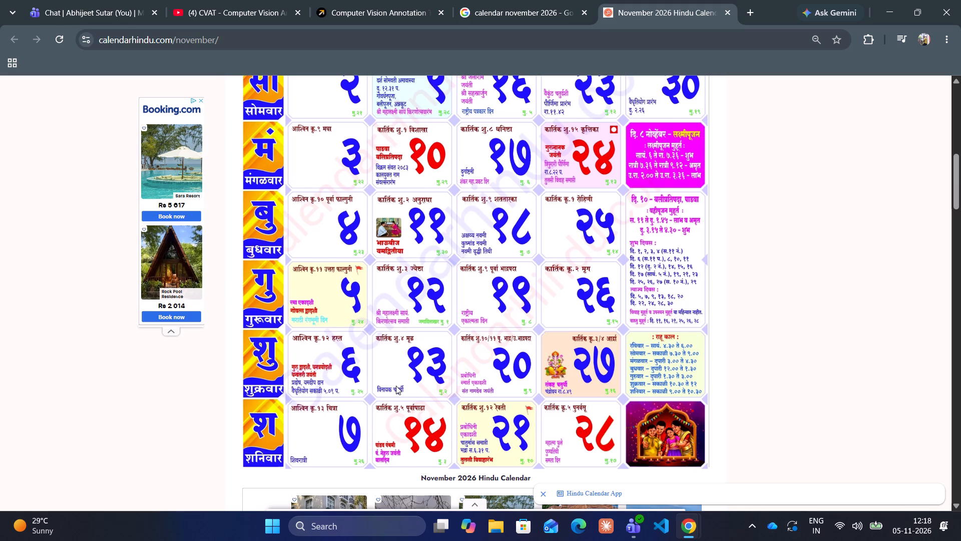
scroll(396, 386, up, 2)
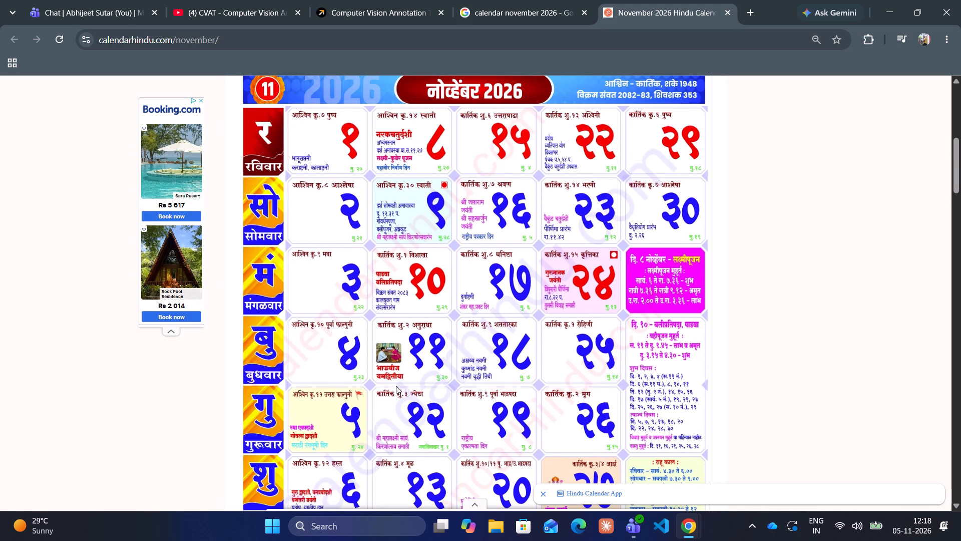
scroll(396, 386, down, 3)
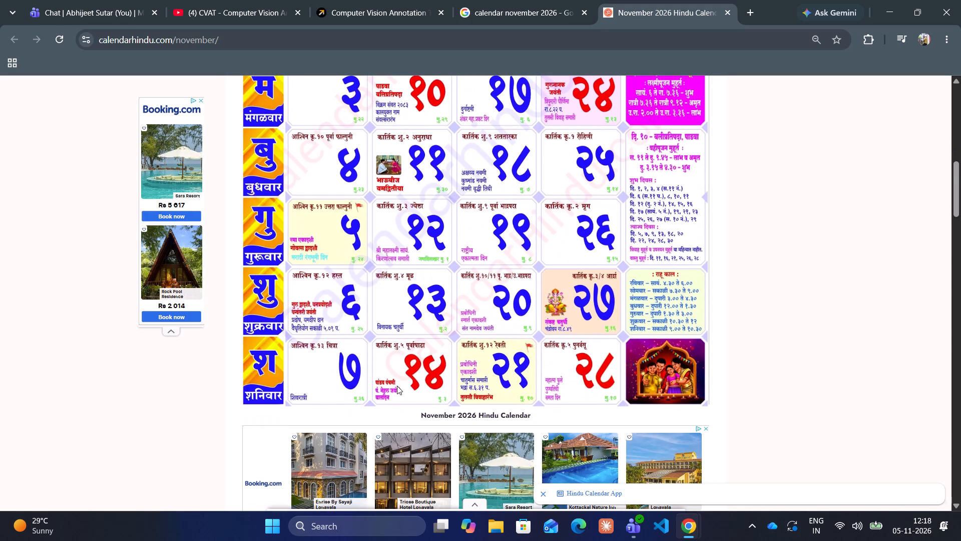
scroll(397, 385, down, 1)
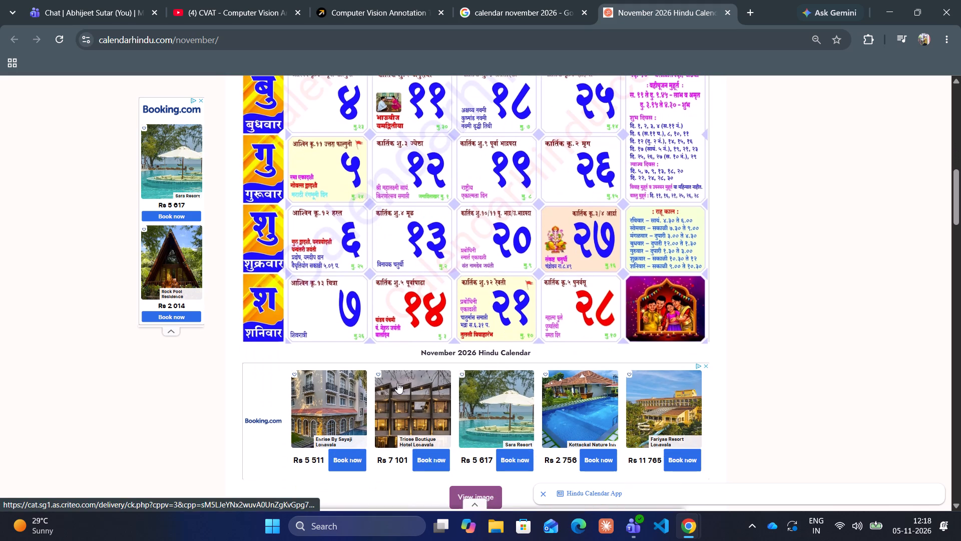
scroll(397, 383, up, 2)
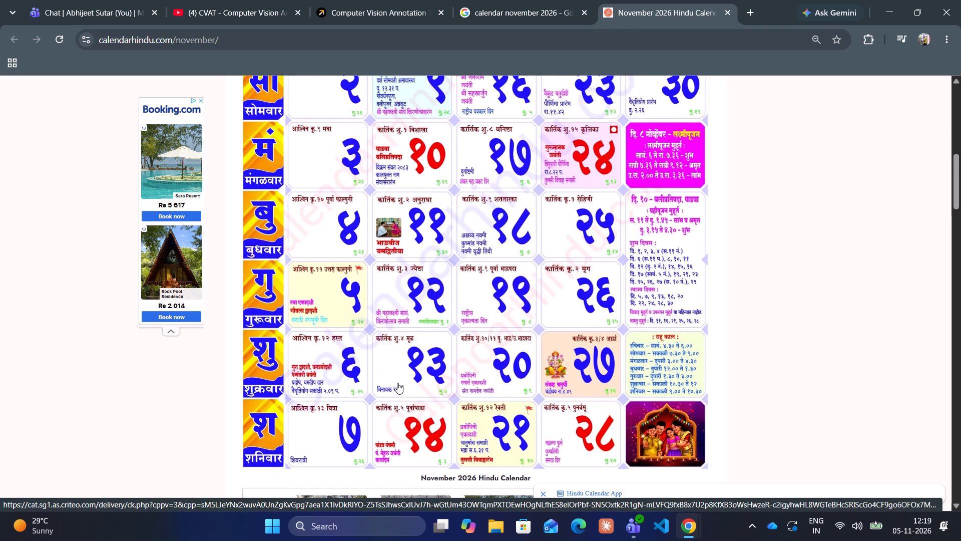
scroll(397, 383, up, 1)
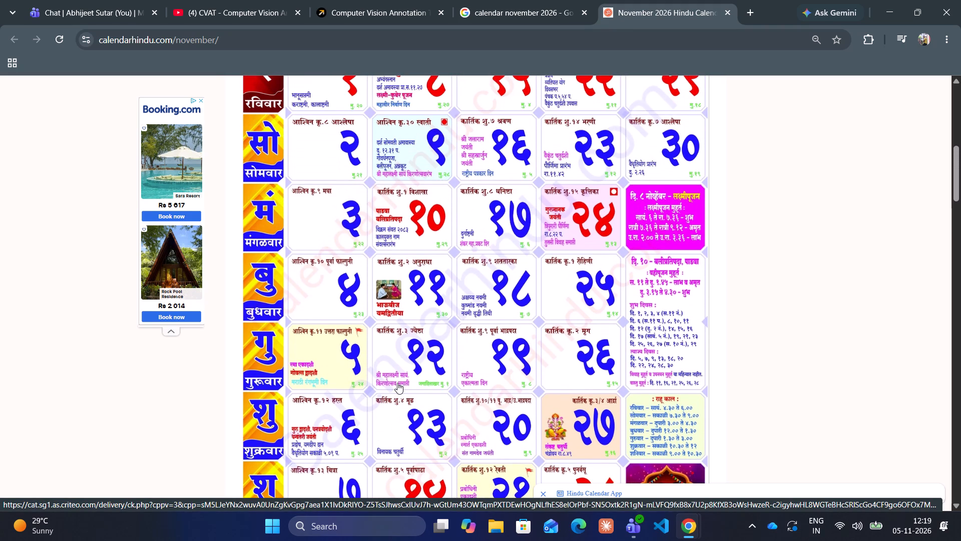
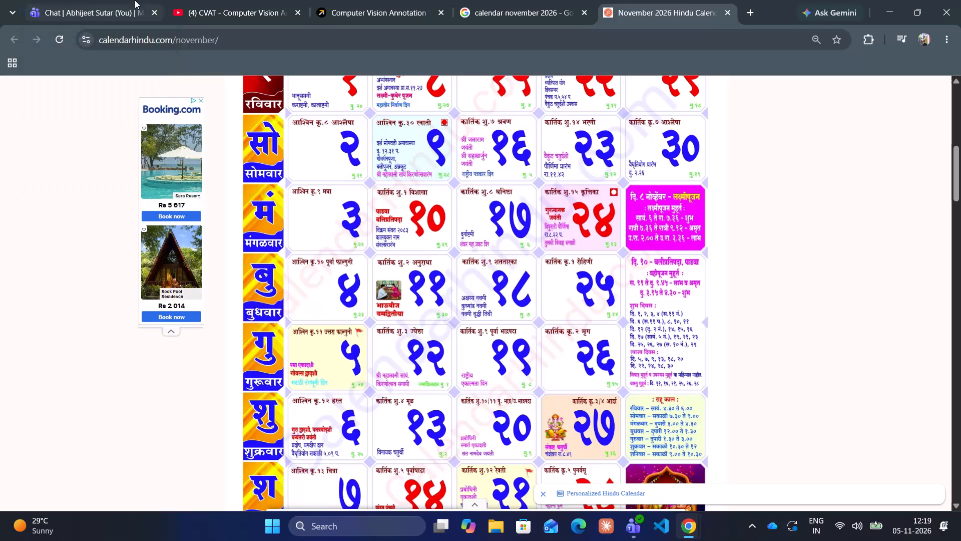
Review the dates and festivals in the November 2026 Hindu calendar image, comparing it with the English version further down the page.
click(817, 226)
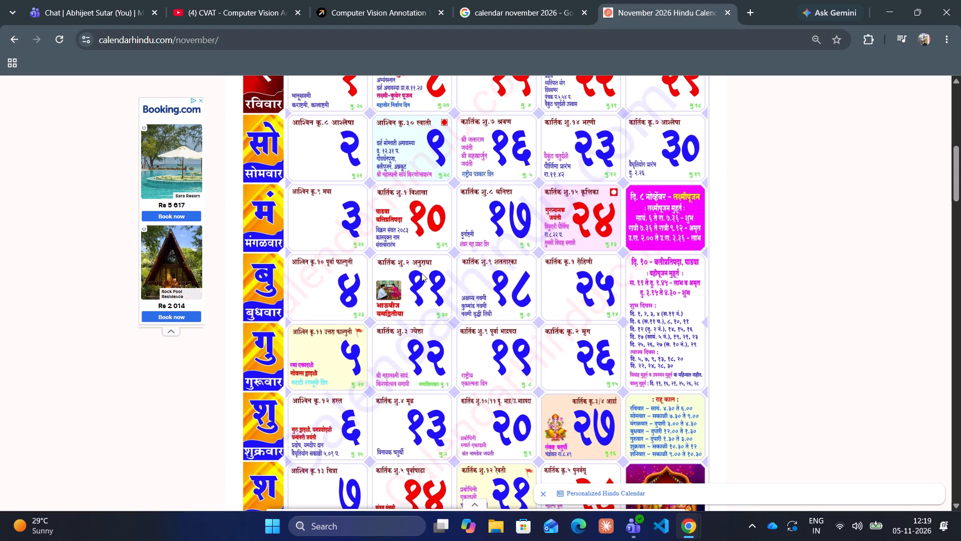
scroll(412, 375, down, 2)
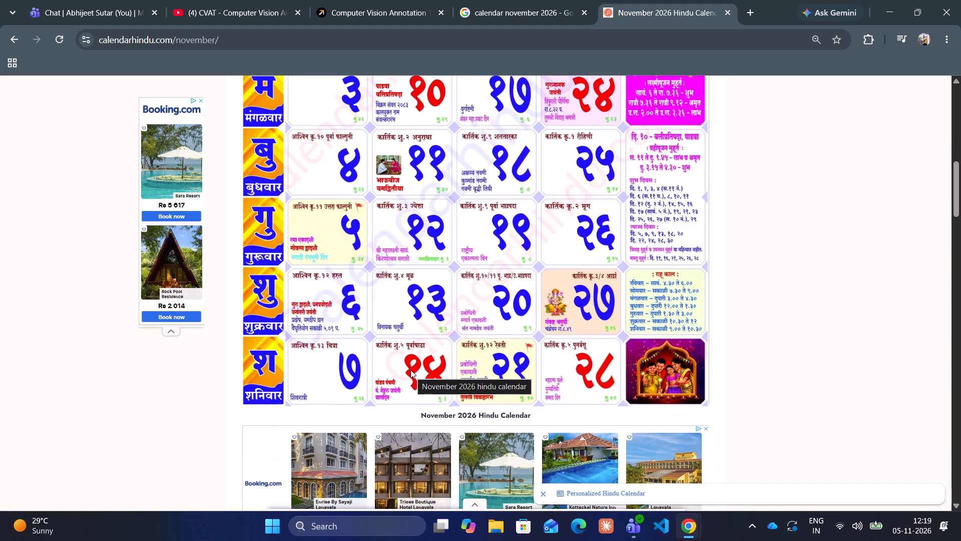
scroll(410, 370, up, 2)
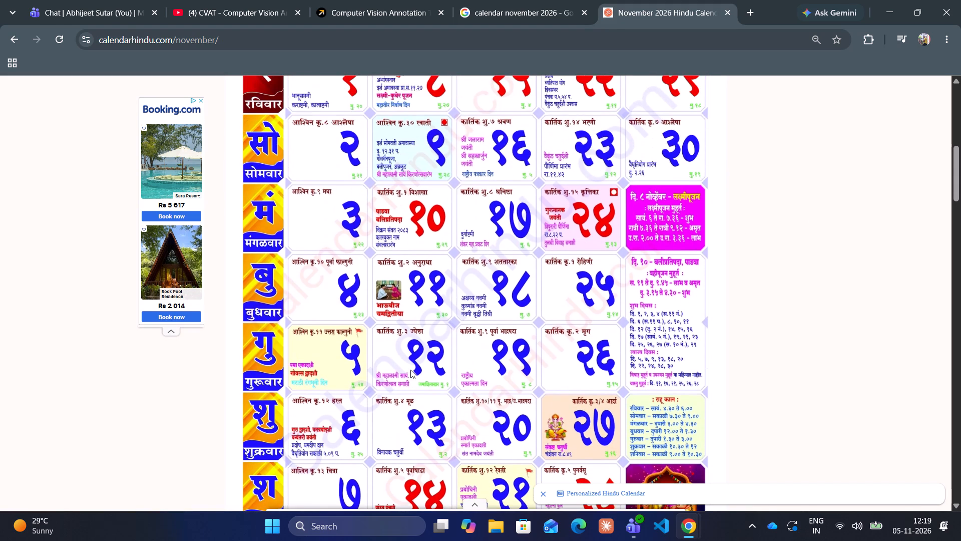
scroll(410, 370, up, 5)
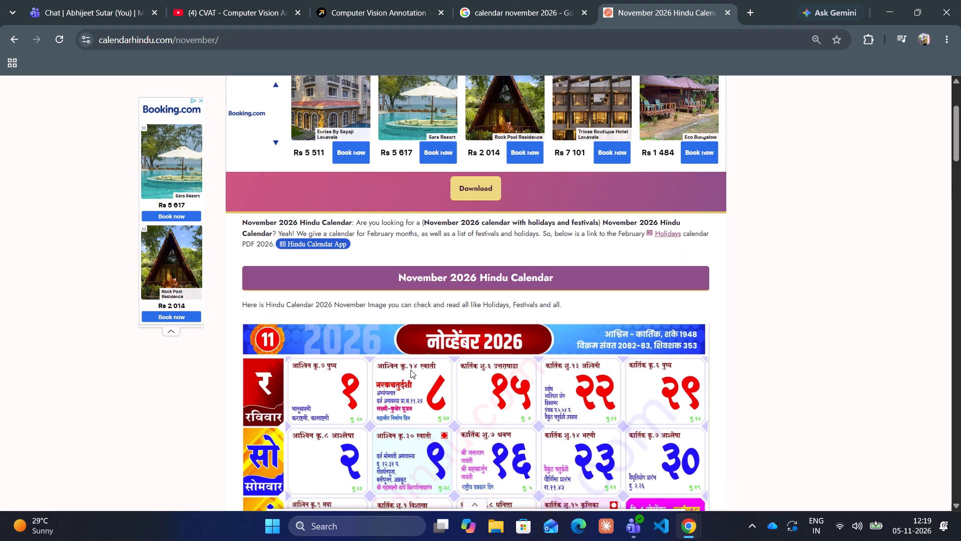
scroll(410, 370, down, 4)
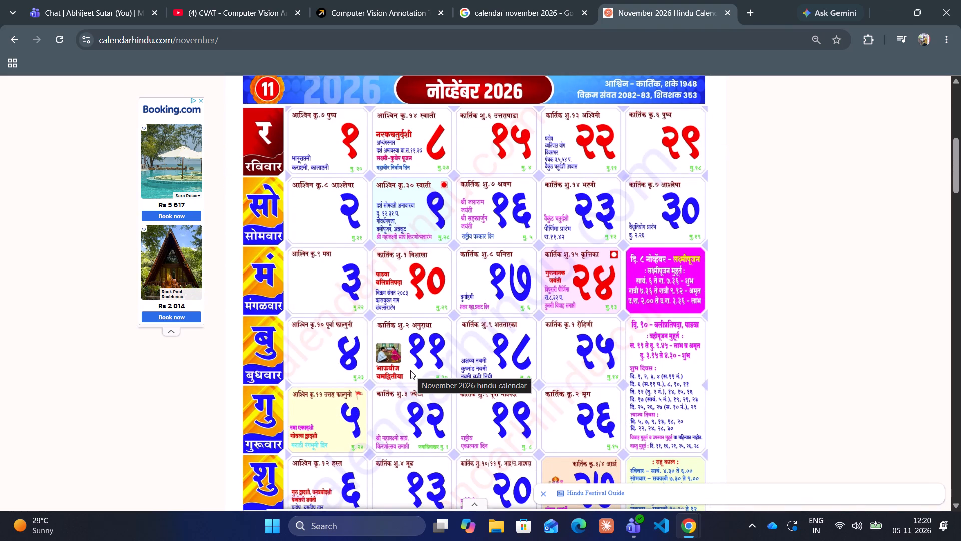
scroll(409, 370, down, 4)
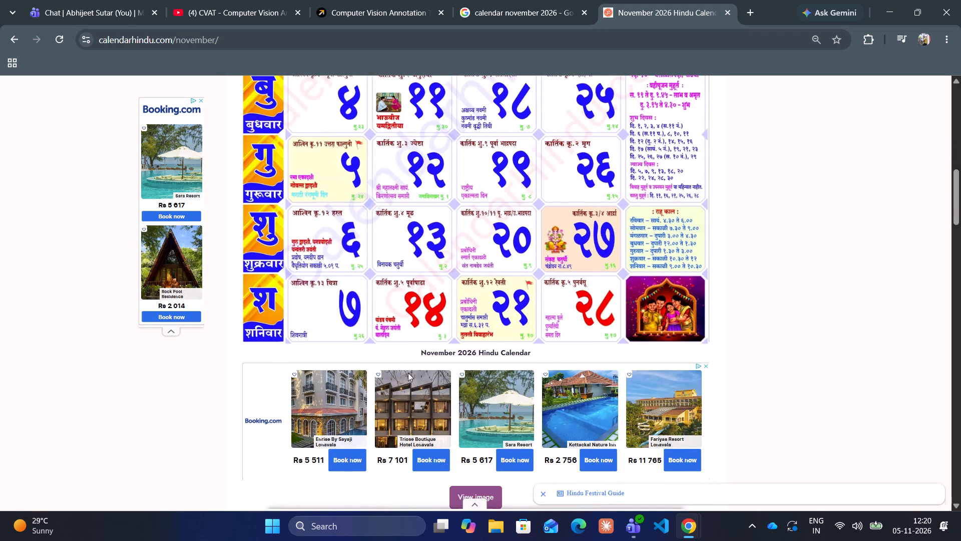
scroll(408, 373, down, 3)
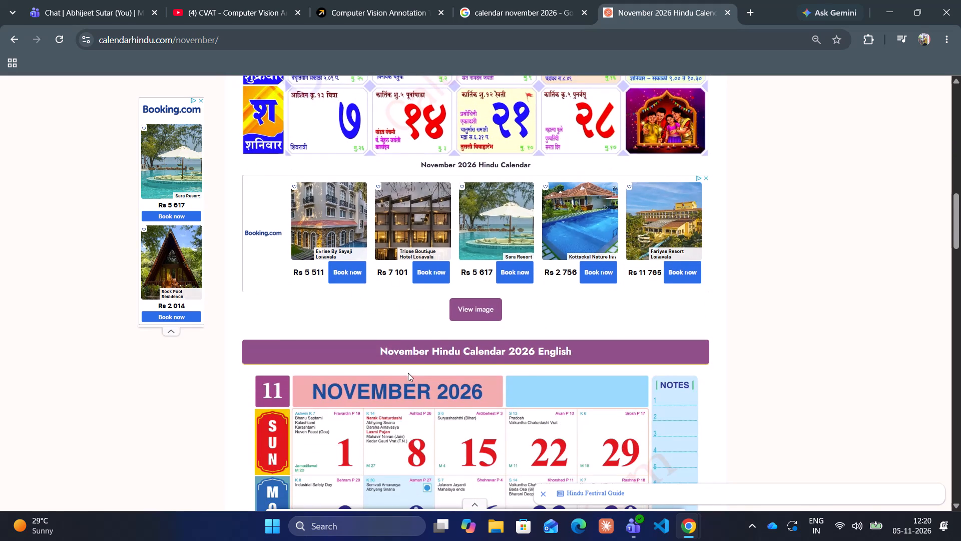
scroll(405, 376, down, 4)
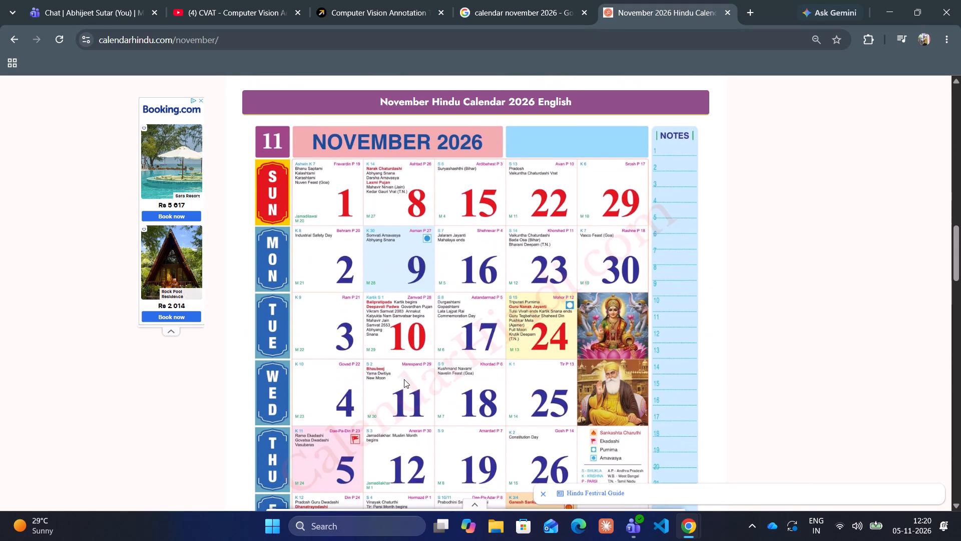
scroll(404, 379, up, 8)
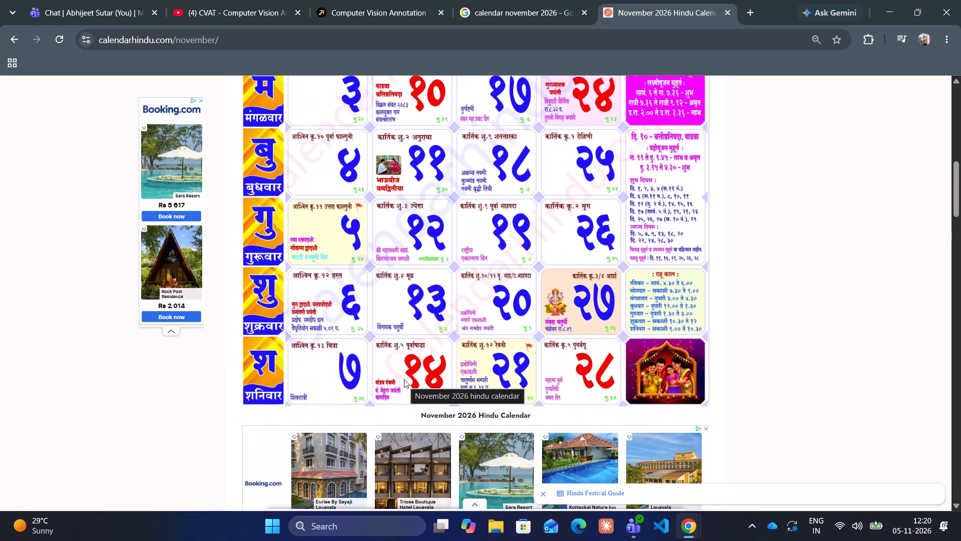
scroll(404, 379, up, 2)
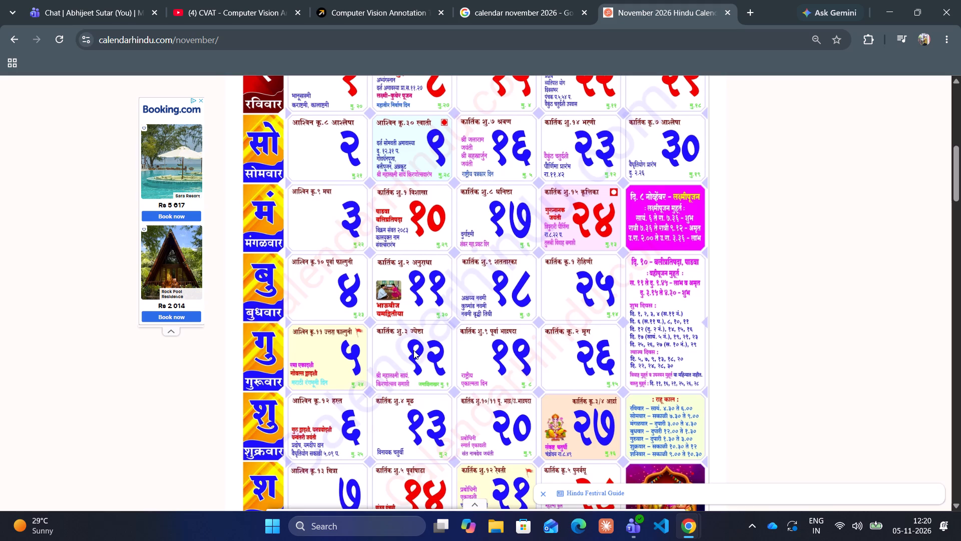
scroll(413, 350, down, 2)
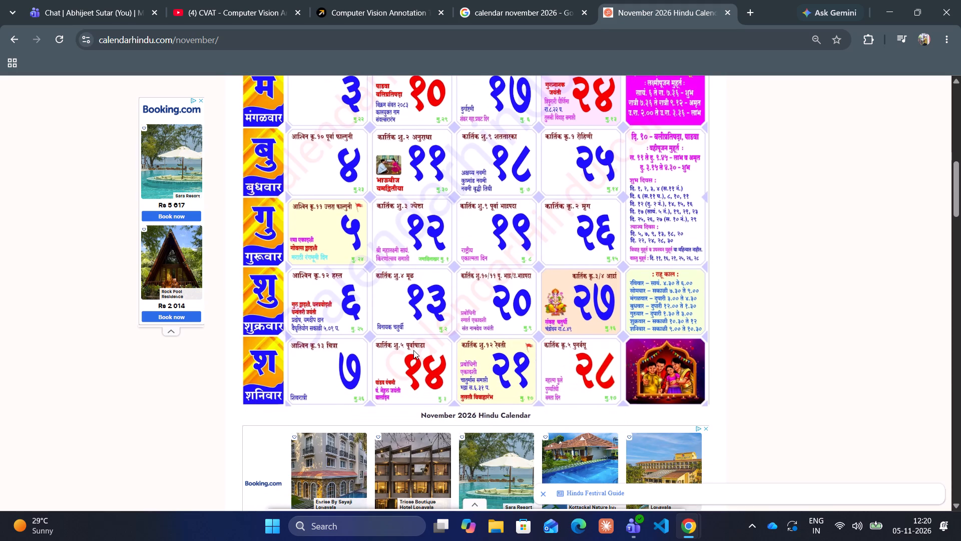
scroll(413, 350, up, 5)
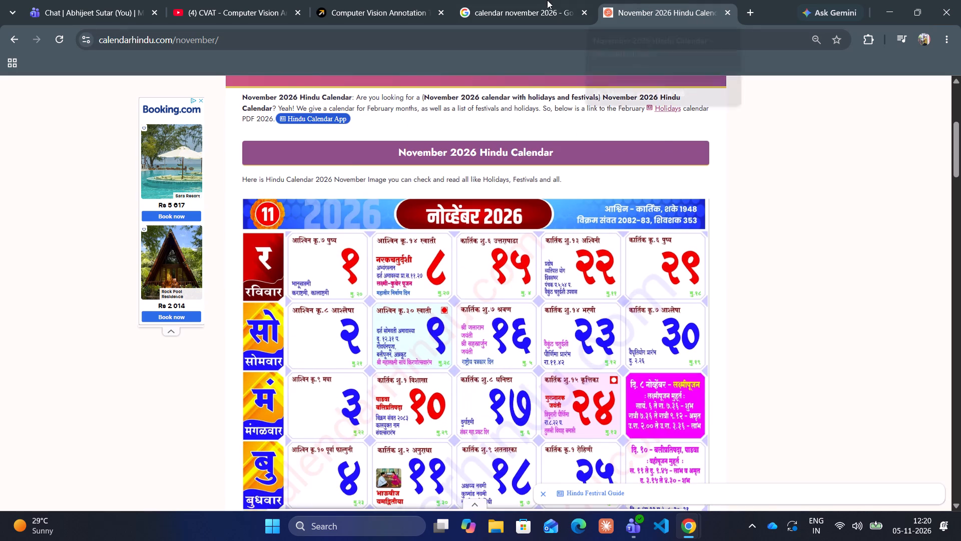
Close the "calendar november 2026" Google search tab and return to the CVAT Projects page.
click(514, 3)
click(583, 15)
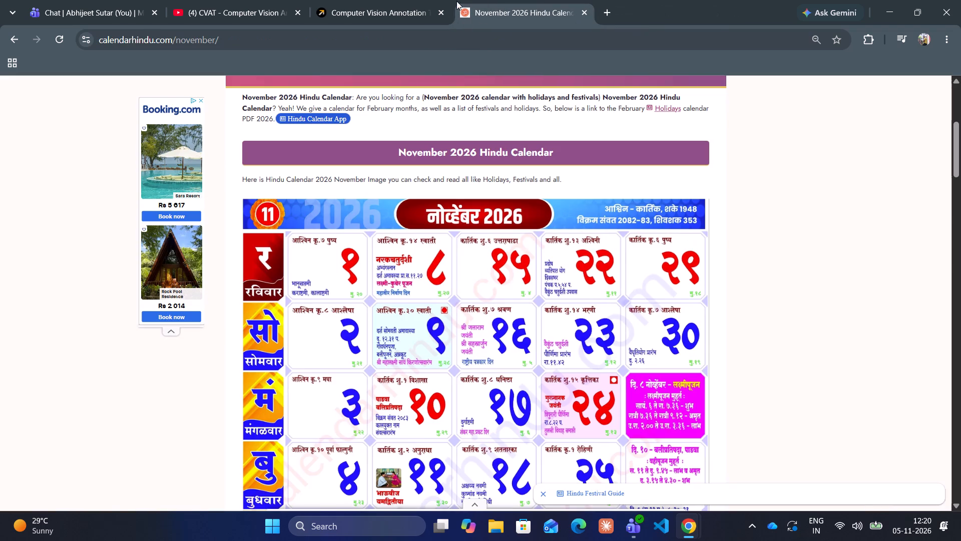
click(362, 0)
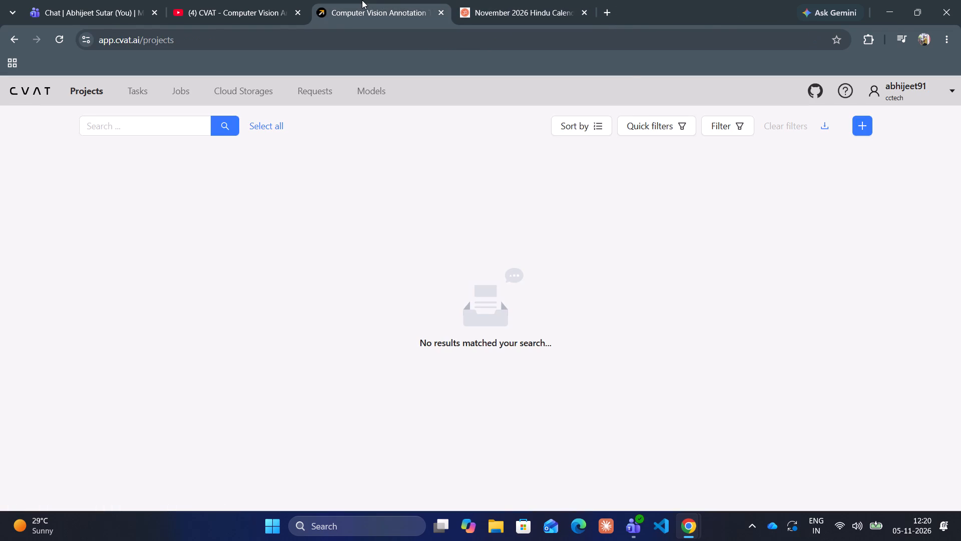
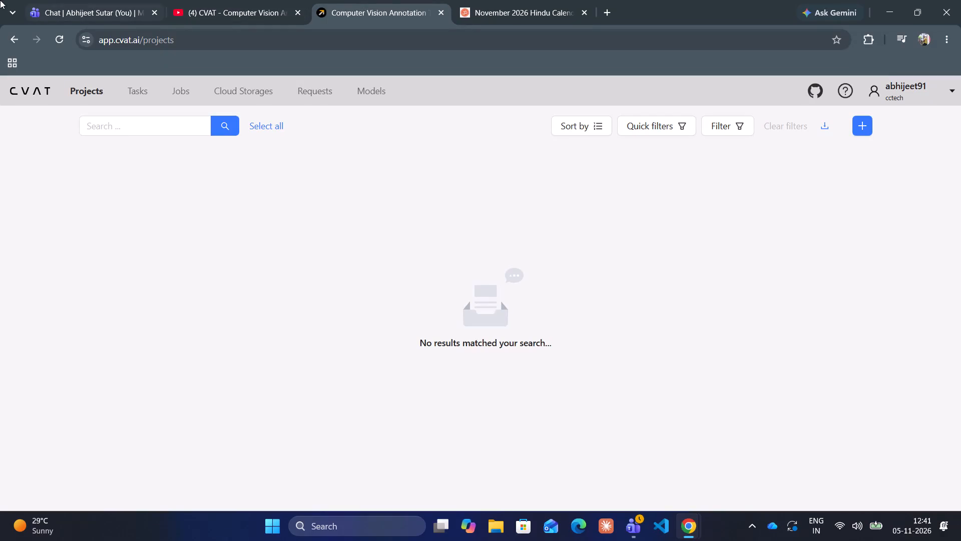
Switch to the YouTube CVAT tutorial, resume it from 1:49 and pause it on the project-123 page.
click(282, 387)
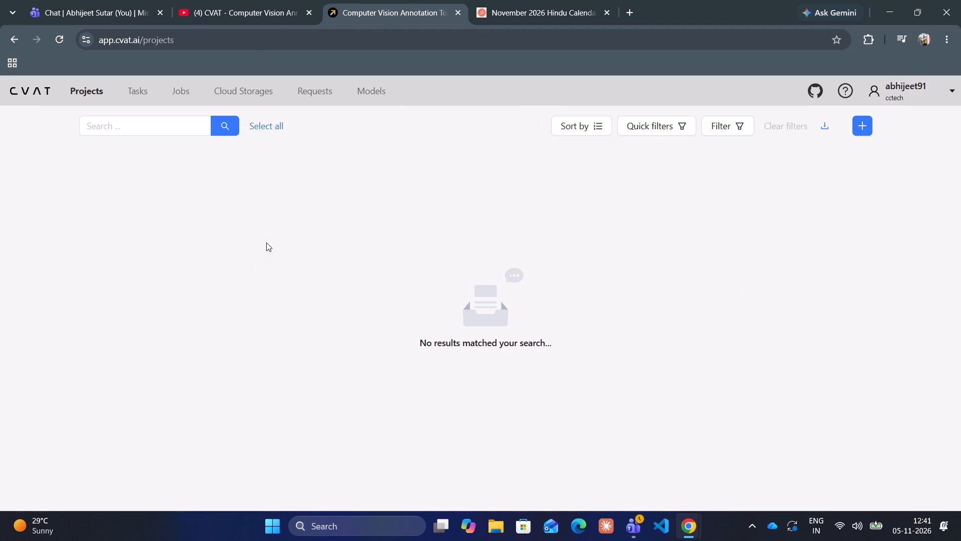
click(268, 0)
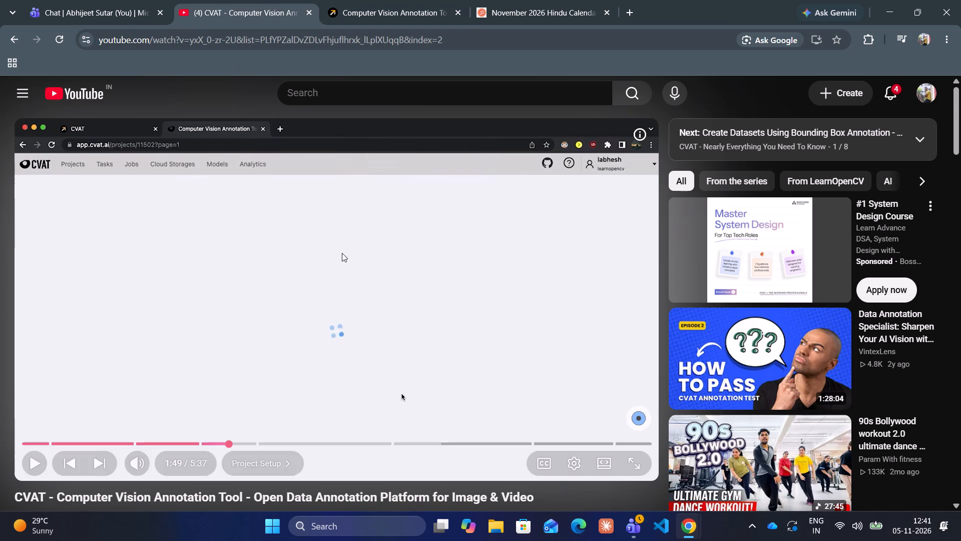
click(387, 288)
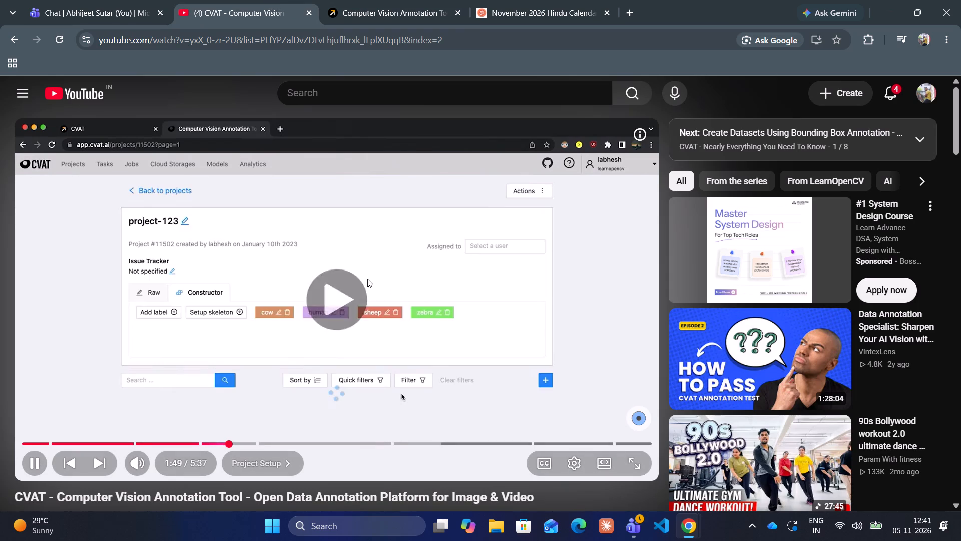
click(393, 307)
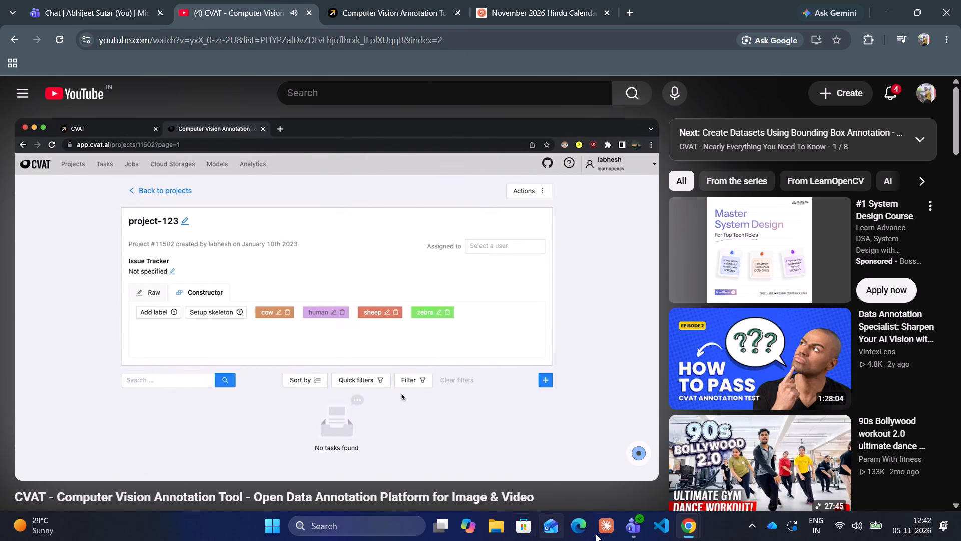
Bring the CVAT LEARNING Word document window to the front, over the paused tutorial video.
click(685, 528)
click(752, 453)
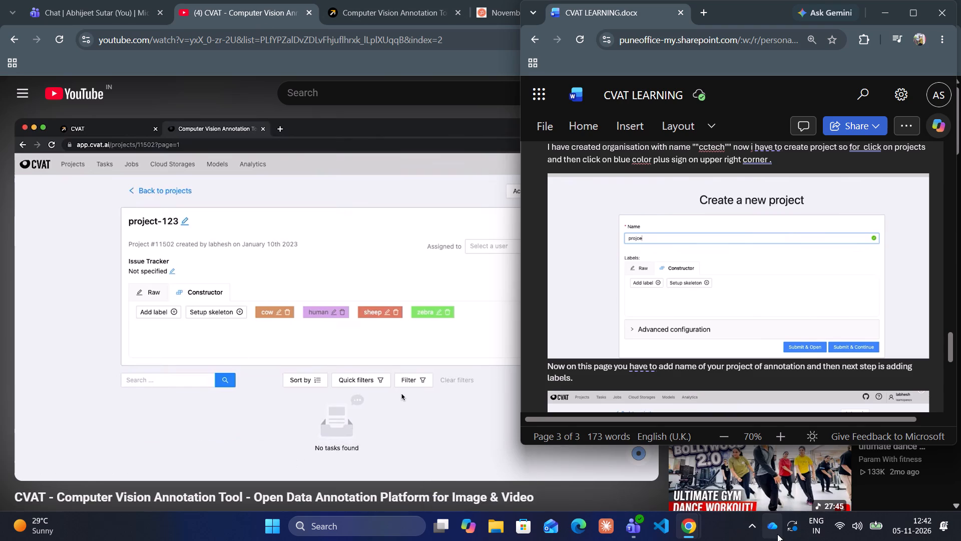
Show the hidden system tray icons.
click(753, 530)
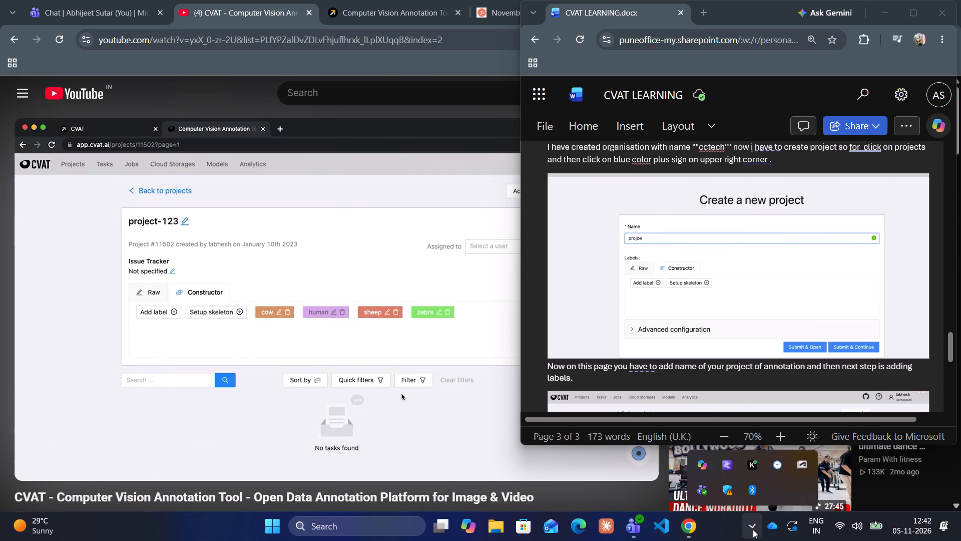
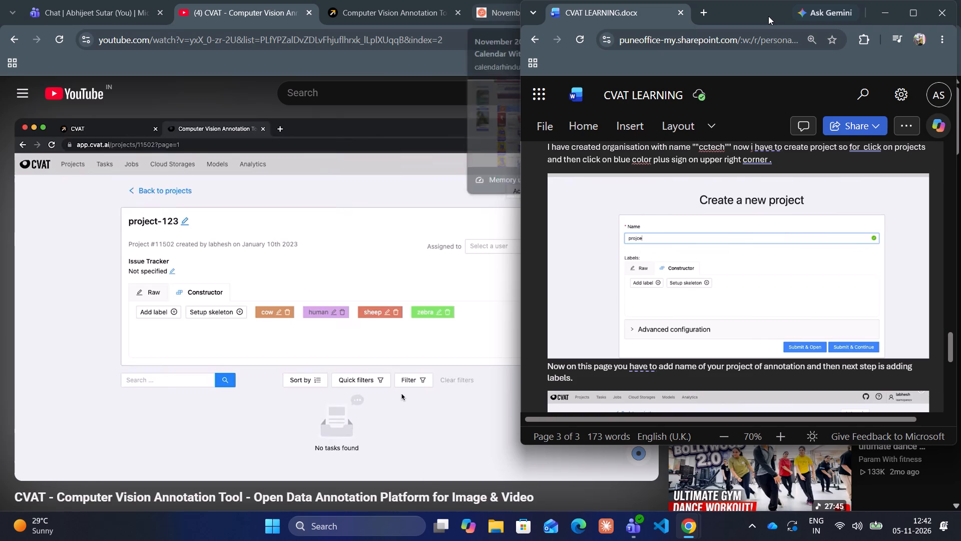
Bring the browser window with the paused CVAT YouTube tutorial to the front, over the CVAT LEARNING document.
click(405, 62)
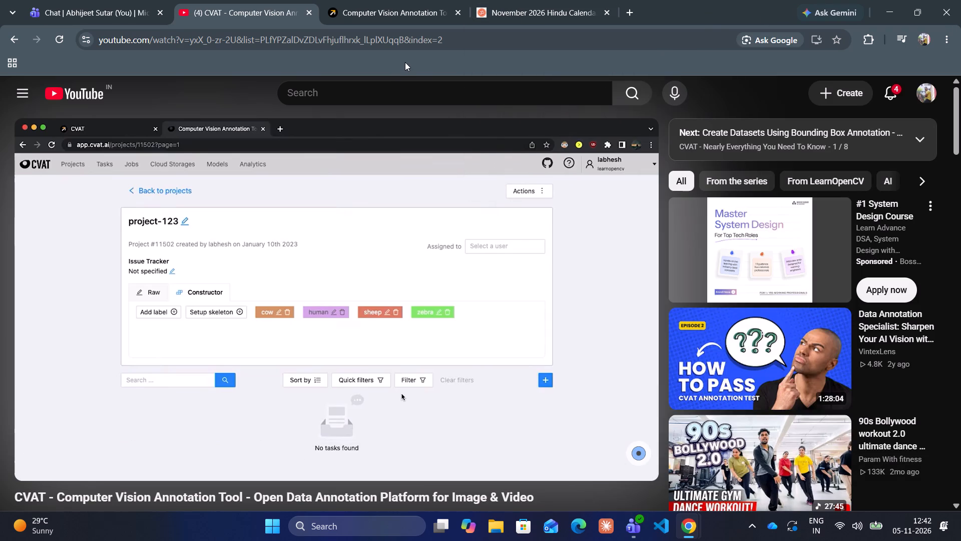